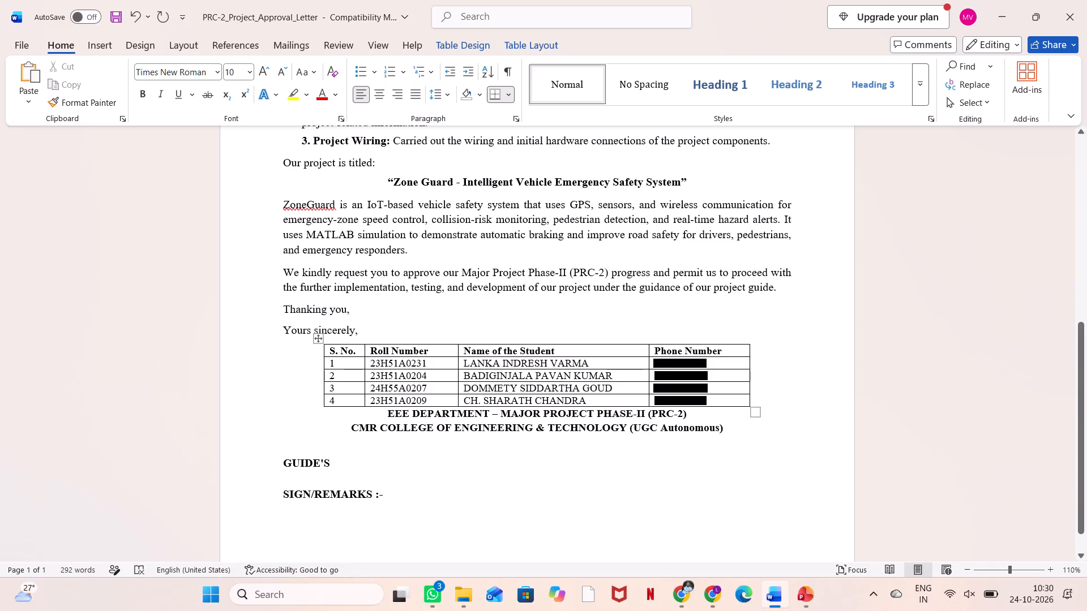
Delete the entire fourth student row from the student table.
{"action": "right_click", "coordinate": [340, 401]}
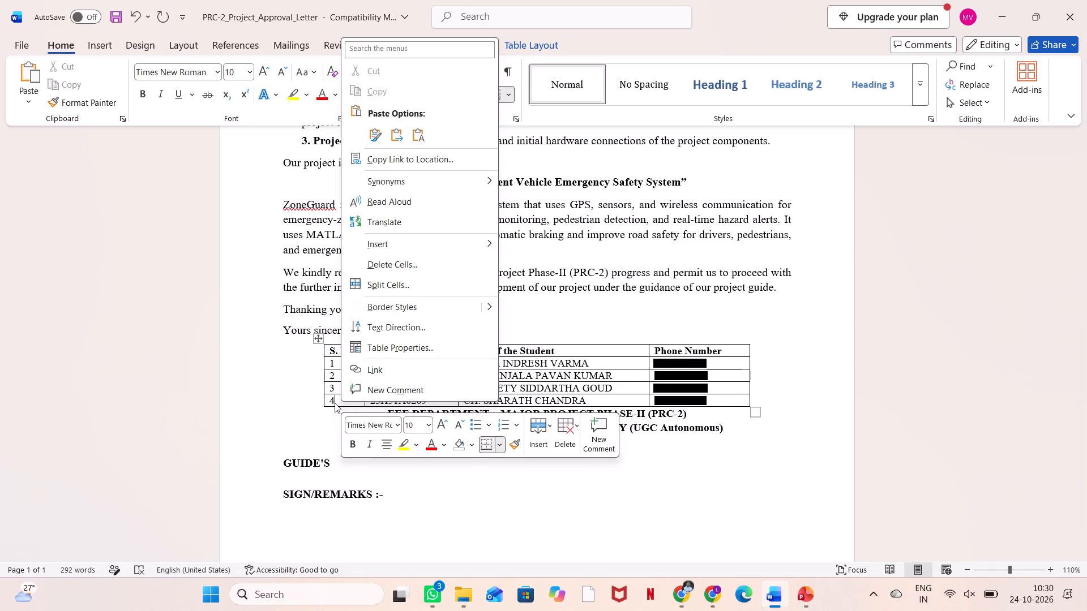
{"action": "double_click", "coordinate": [337, 403]}
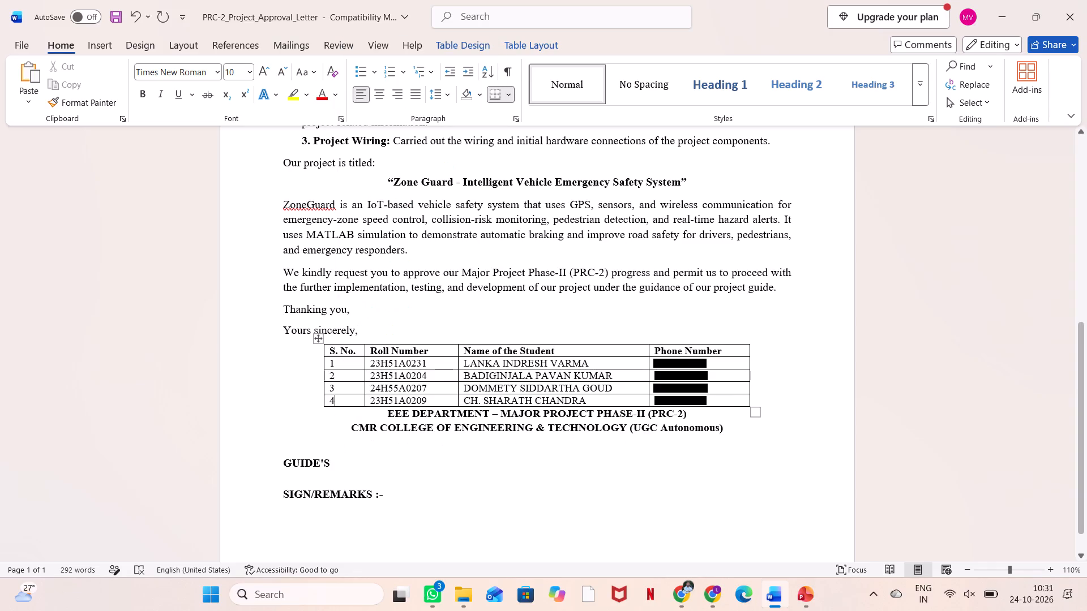
{"action": "left_click", "coordinate": [337, 403]}
{"action": "right_click", "coordinate": [337, 403]}
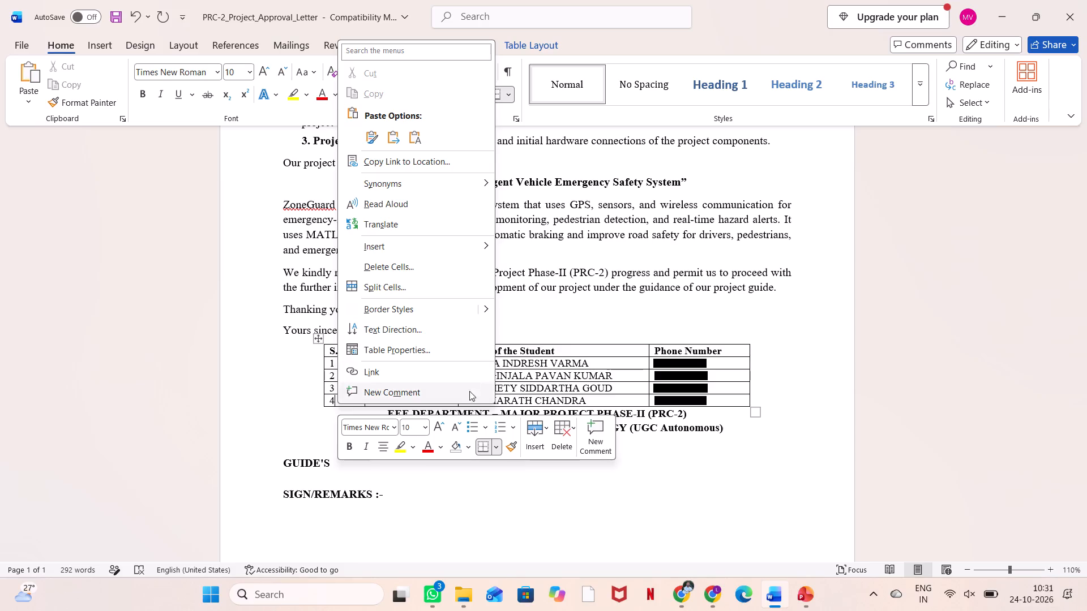
{"action": "left_click", "coordinate": [439, 266]}
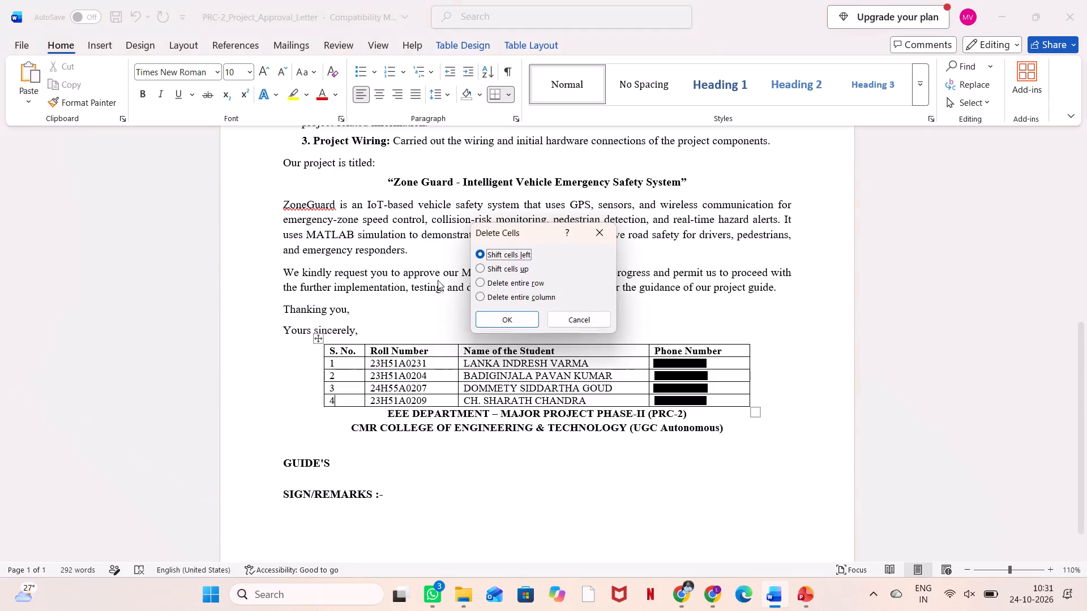
{"action": "left_click", "coordinate": [512, 294]}
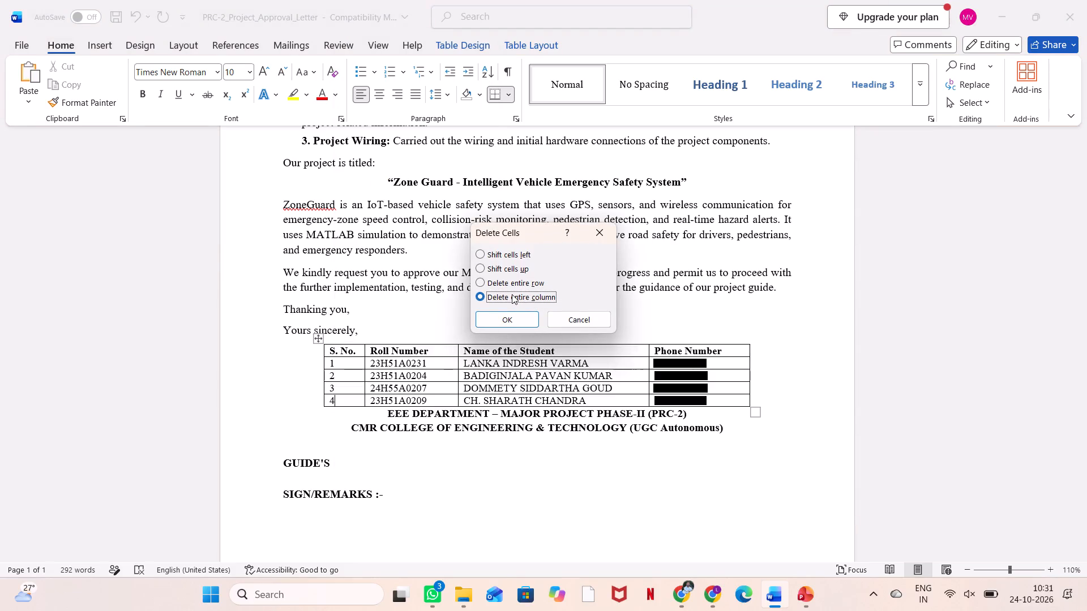
{"action": "left_click", "coordinate": [511, 288]}
{"action": "left_click", "coordinate": [506, 317]}
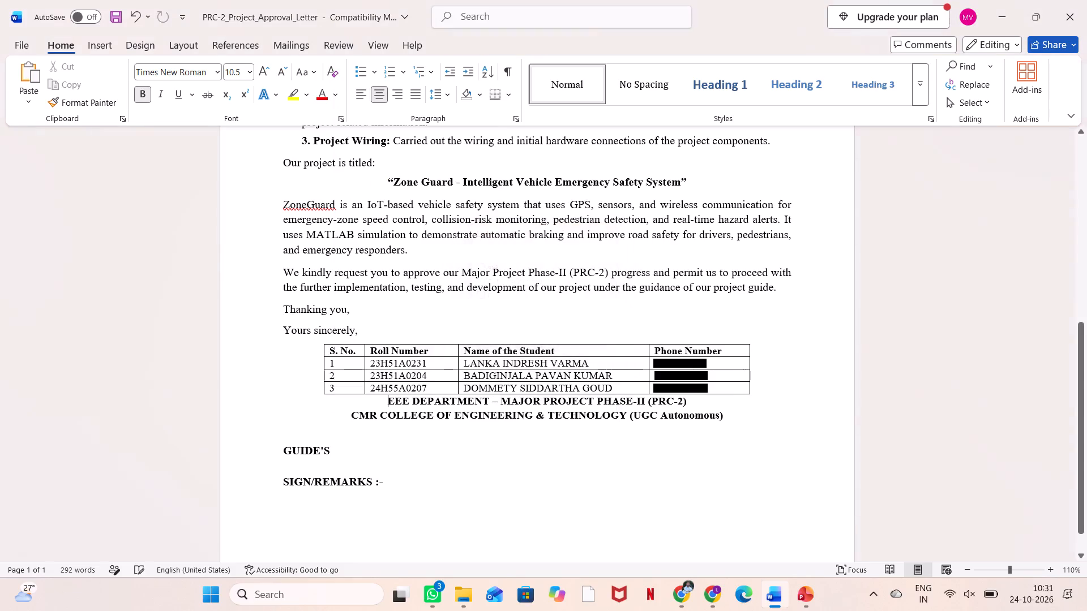
Insert a blank line between the student table and the "EEE DEPARTMENT – MAJOR PROJECT PHASE-II (PRC-2)" line.
{"action": "left_click", "coordinate": [475, 436]}
{"action": "scroll", "coordinate": [475, 436], "scroll_direction": "down", "scroll_amount": 2}
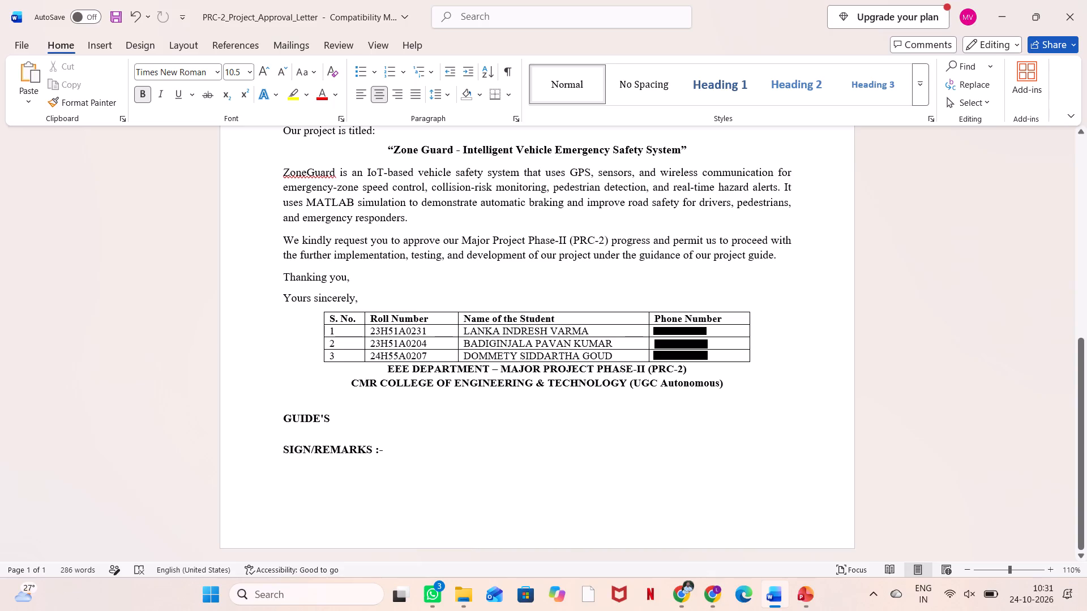
{"action": "scroll", "coordinate": [384, 435], "scroll_direction": "up", "scroll_amount": 6}
{"action": "scroll", "coordinate": [384, 435], "scroll_direction": "down", "scroll_amount": 1, "text": "ctrl"}
{"action": "scroll", "coordinate": [384, 435], "scroll_direction": "up", "scroll_amount": 2, "text": "ctrl"}
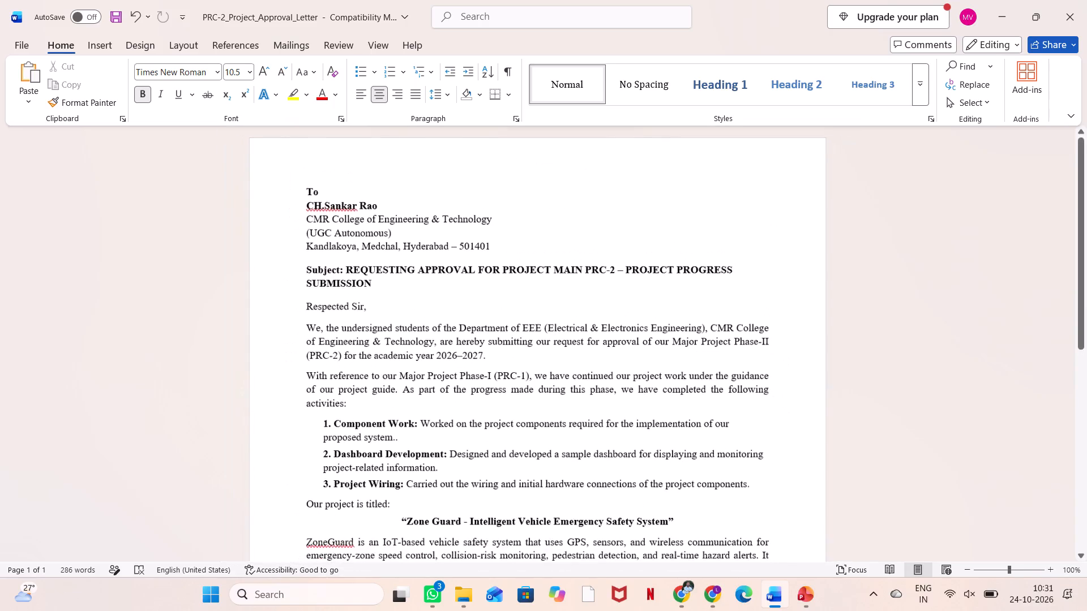
{"action": "scroll", "coordinate": [384, 435], "scroll_direction": "down", "scroll_amount": 3, "text": "ctrl"}
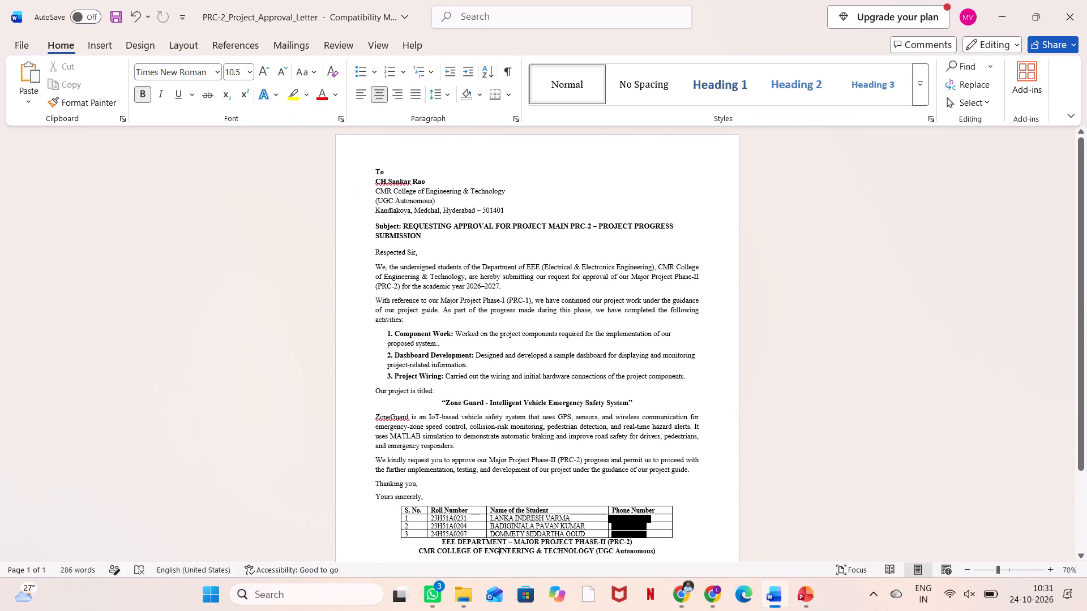
{"action": "scroll", "coordinate": [532, 406], "scroll_direction": "down", "scroll_amount": 5}
{"action": "left_click", "coordinate": [436, 436]}
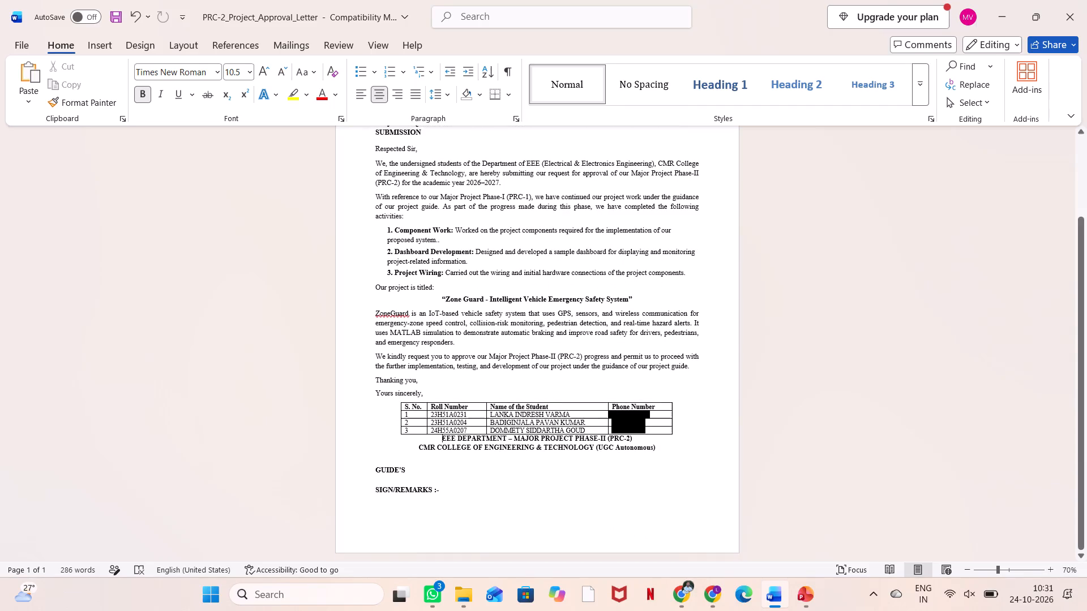
{"action": "key", "text": "Return"}
{"action": "left_click", "coordinate": [896, 451]}
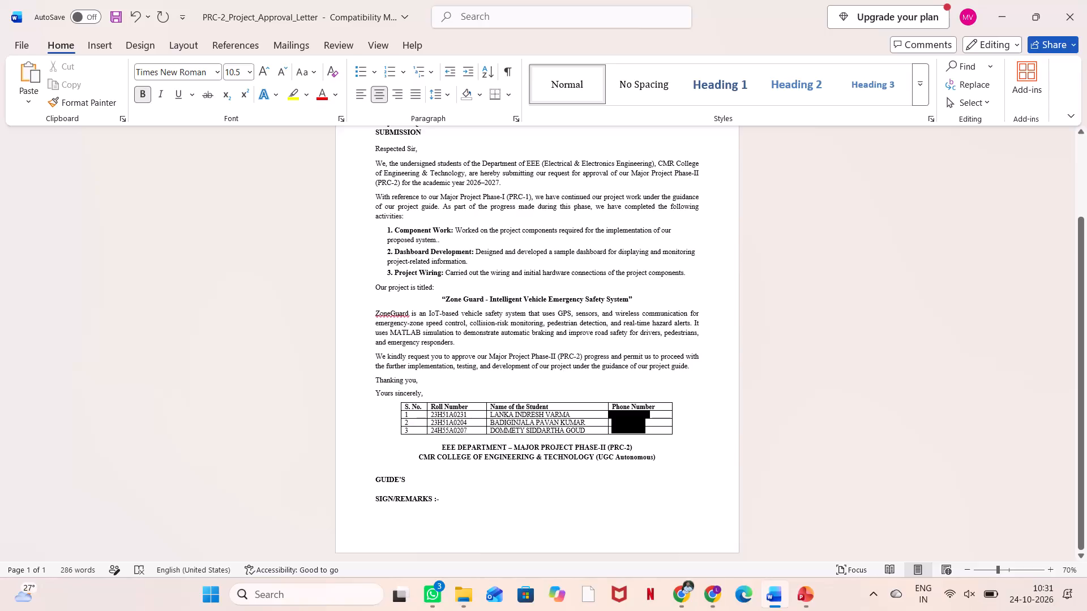
Save the edited approval letter.
{"action": "key", "text": "ctrl+s"}
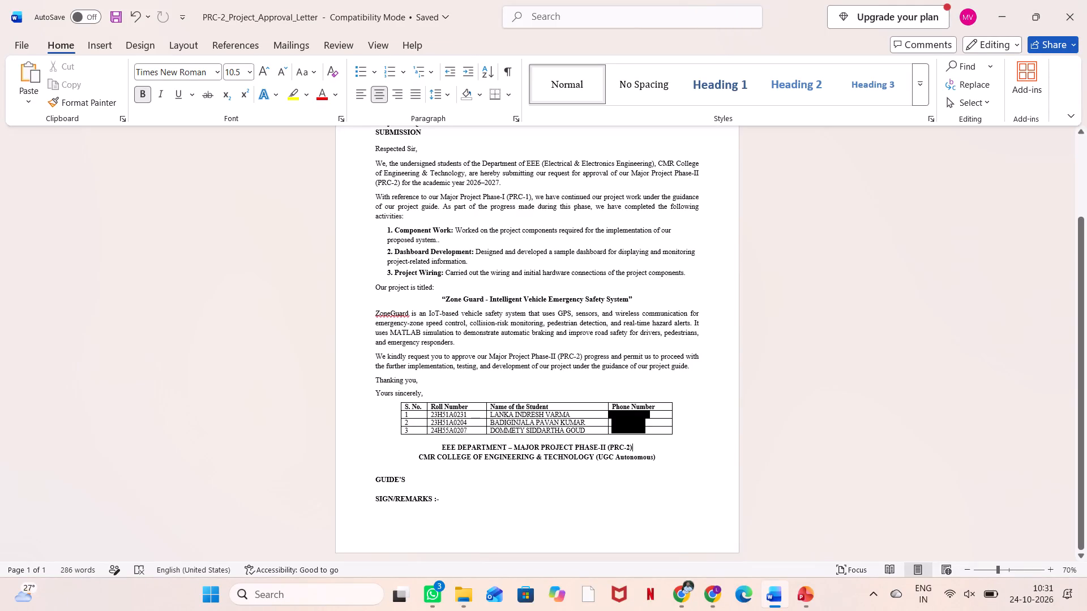
Save the letter to the personal OneDrive as "PRC-2_Project_Approval_Letter B-16", a Word Document upgraded to the newest file format.
{"action": "left_click", "coordinate": [31, 45]}
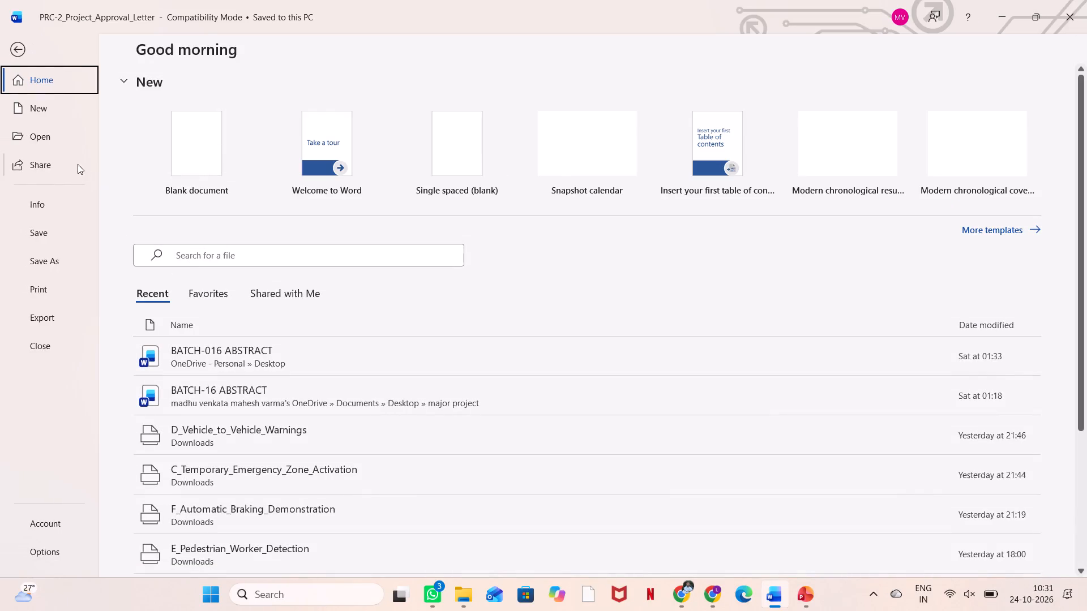
{"action": "left_click", "coordinate": [65, 258]}
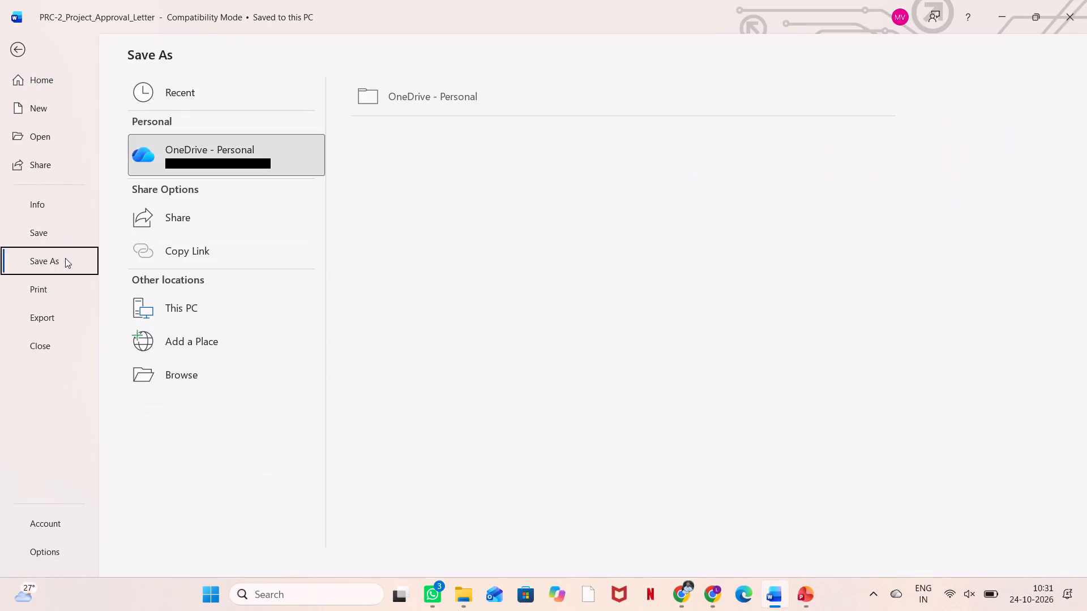
{"action": "left_click", "coordinate": [212, 154]}
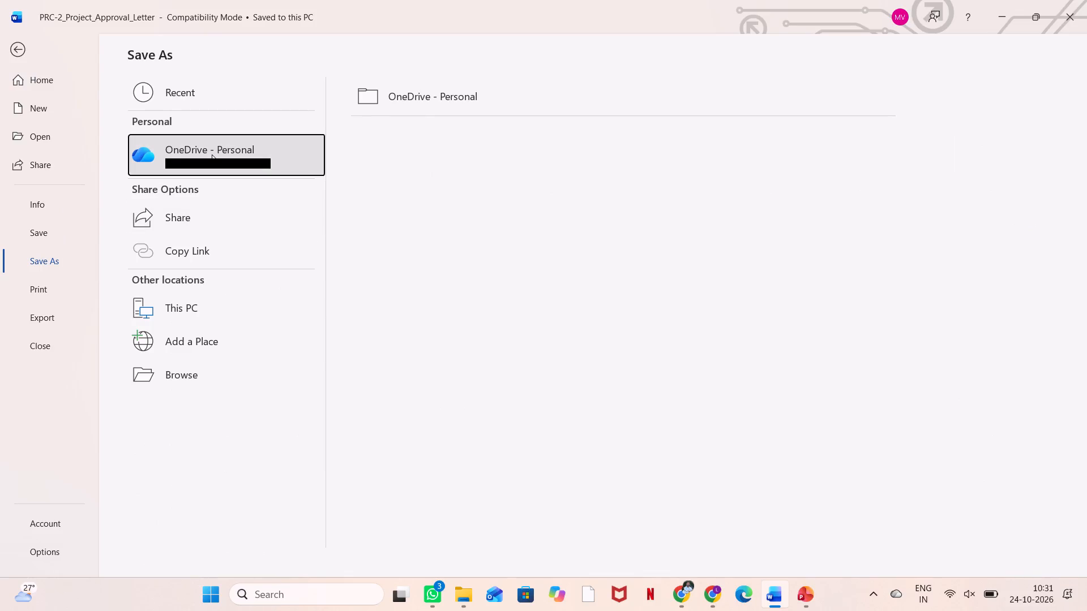
{"action": "double_click", "coordinate": [212, 154]}
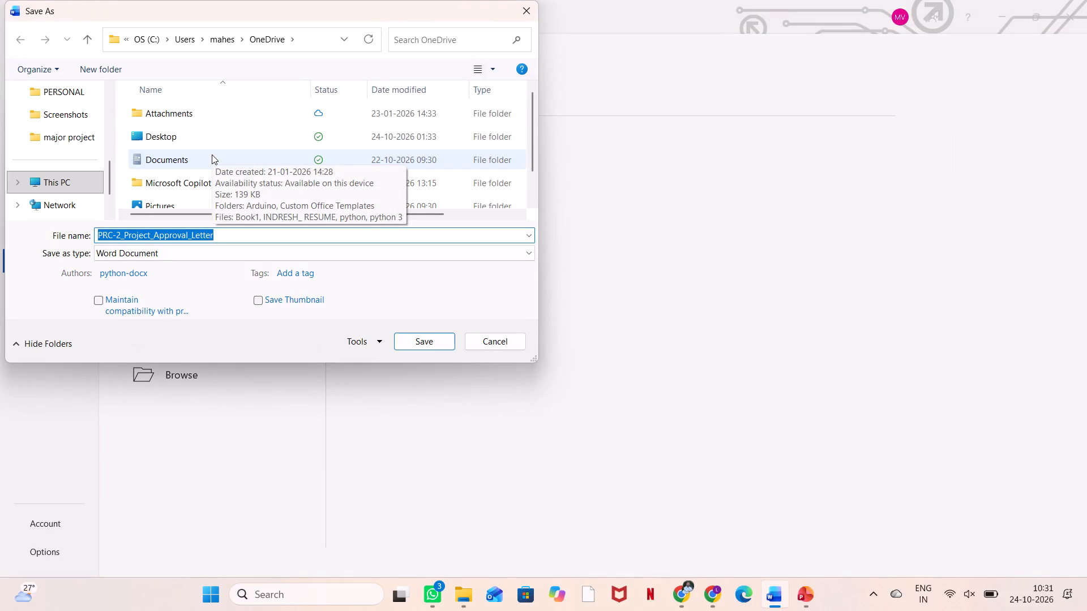
{"action": "left_click", "coordinate": [221, 239]}
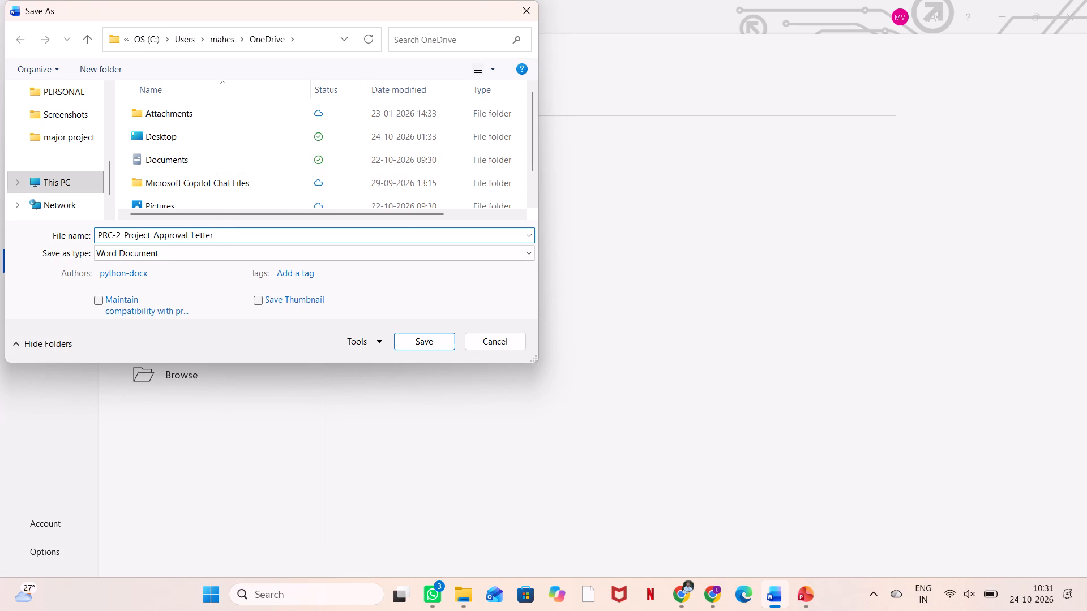
{"action": "key", "text": "space"}
{"action": "key", "text": "b"}
{"action": "key", "text": "minus"}
{"action": "type", "text": "16"}
{"action": "key", "text": "Return"}
{"action": "key", "text": "Return"}
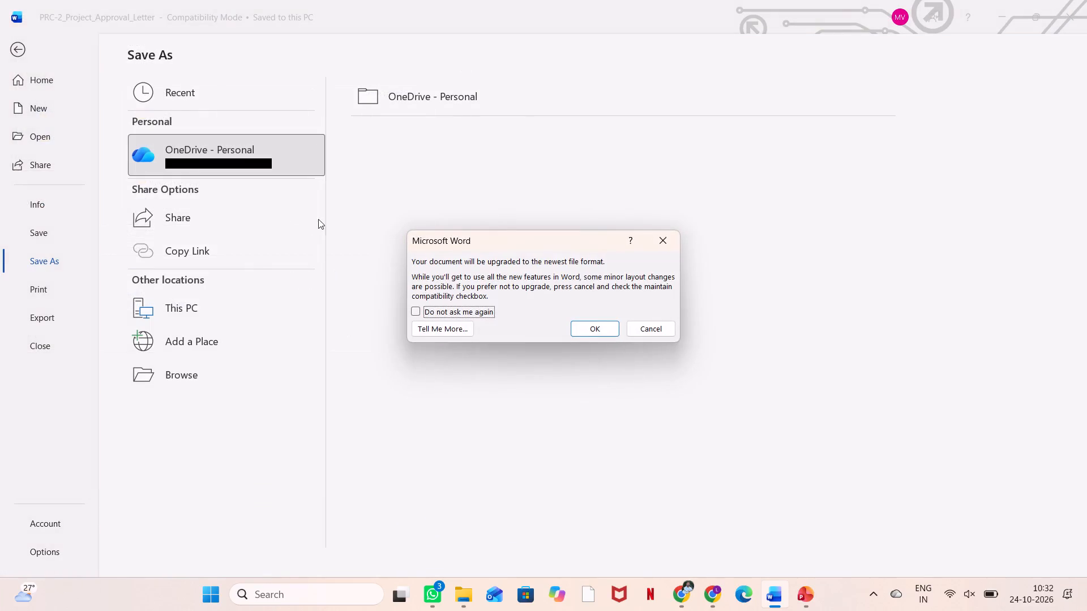
{"action": "left_click", "coordinate": [606, 330]}
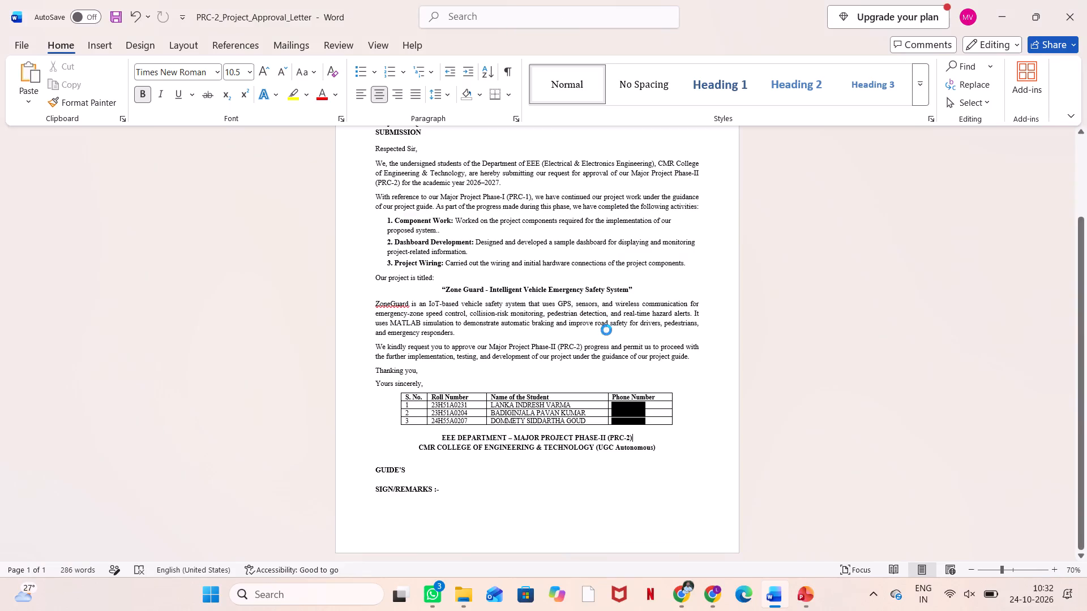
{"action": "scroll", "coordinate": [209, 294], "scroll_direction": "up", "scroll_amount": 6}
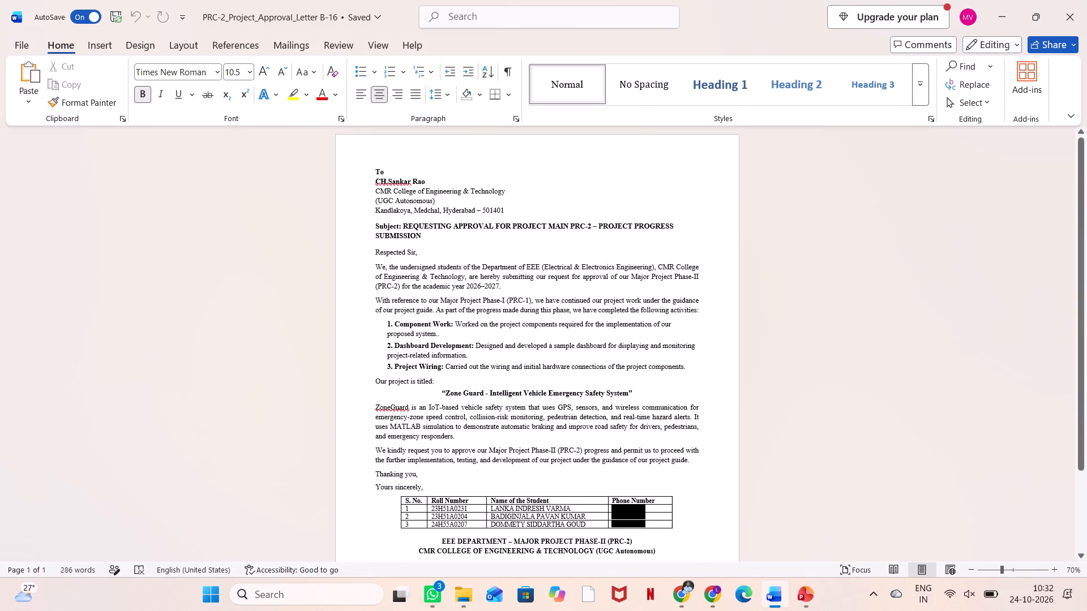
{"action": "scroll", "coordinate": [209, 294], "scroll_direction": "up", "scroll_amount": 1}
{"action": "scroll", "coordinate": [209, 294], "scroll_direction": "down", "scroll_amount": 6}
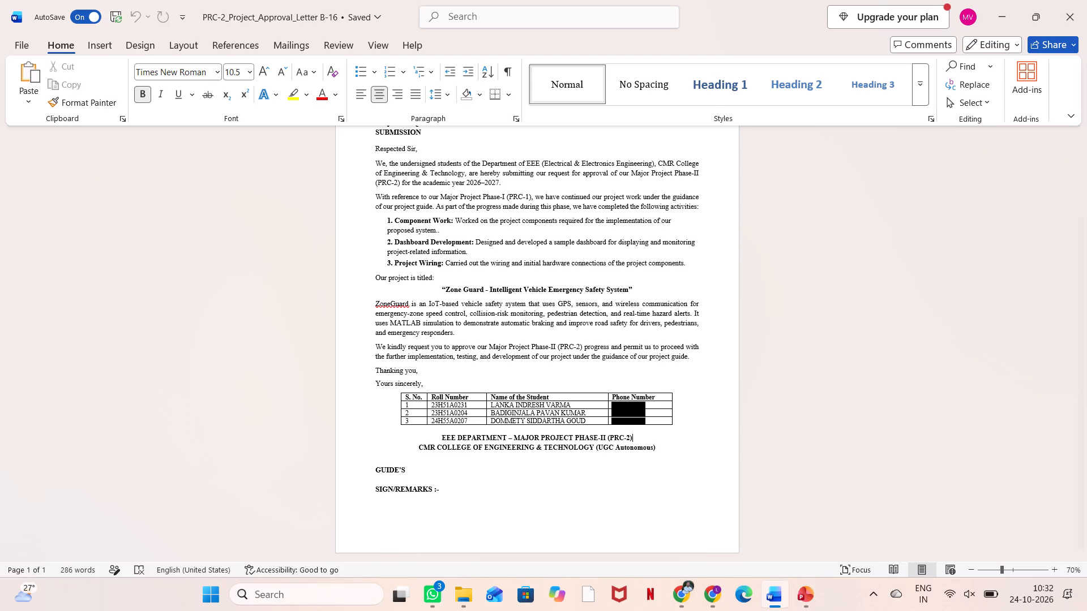
Switch to File Explorer and look for the saved B-16 letter in the Downloads and Documents folders, then close the window.
{"action": "left_click", "coordinate": [470, 597]}
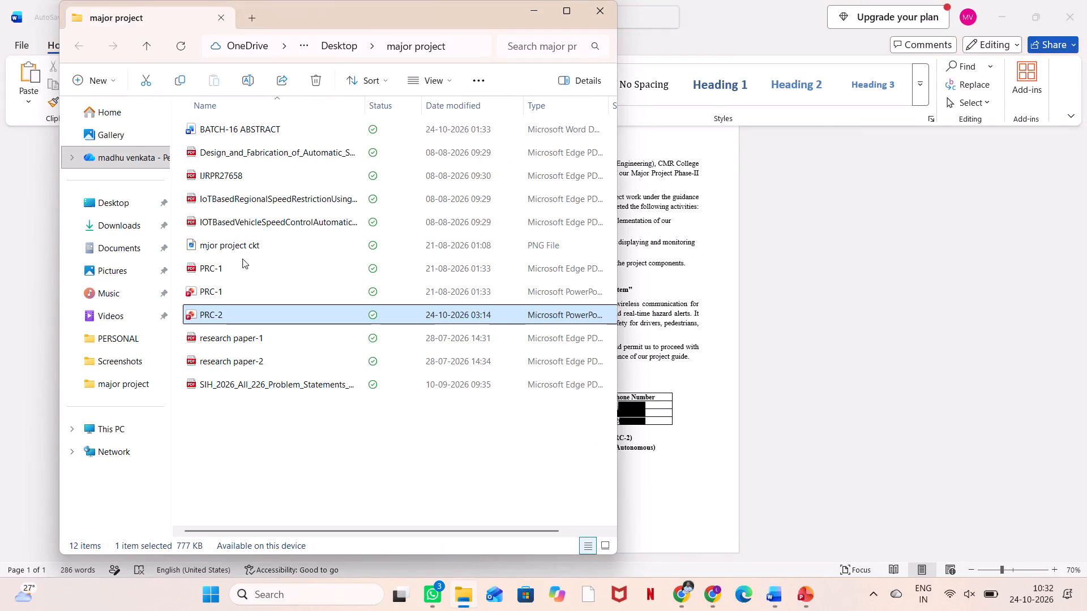
{"action": "left_click", "coordinate": [123, 227]}
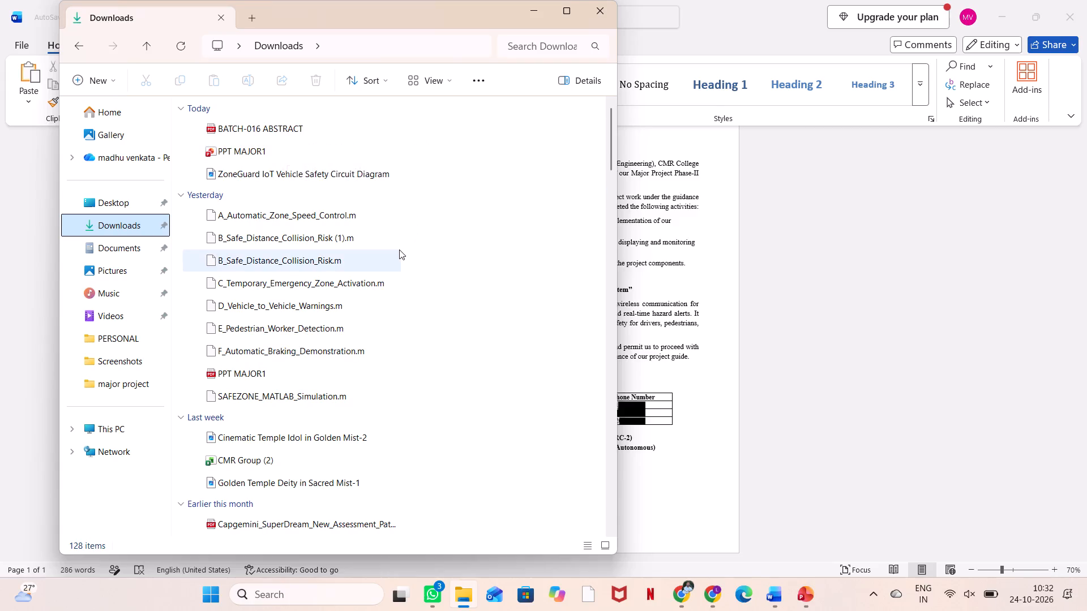
{"action": "scroll", "coordinate": [399, 249], "scroll_direction": "down", "scroll_amount": 2}
{"action": "scroll", "coordinate": [399, 249], "scroll_direction": "up", "scroll_amount": 5}
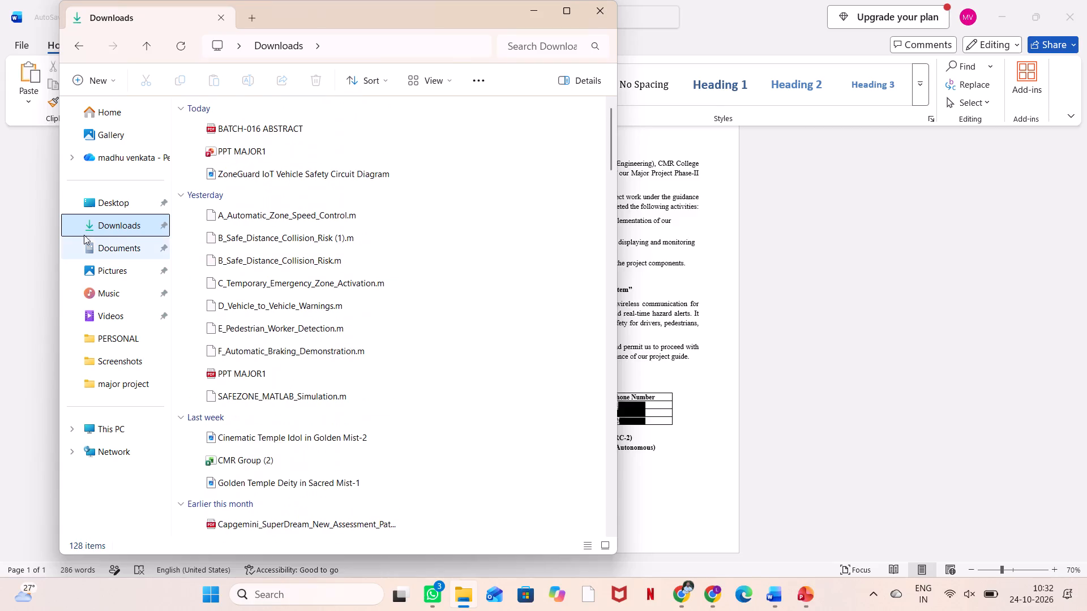
{"action": "left_click", "coordinate": [121, 236]}
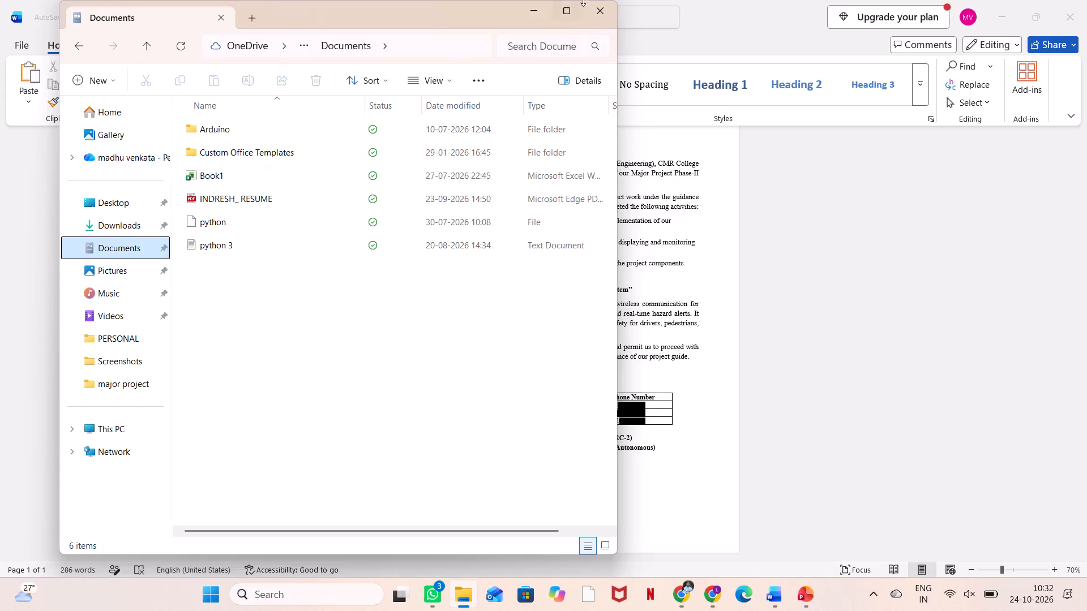
{"action": "left_click", "coordinate": [613, 9]}
Back in Word, save a copy of the letter to this PC's Downloads folder under the name "PRC-2_Project_Approval_Letter B-16".
{"action": "left_click", "coordinate": [30, 48]}
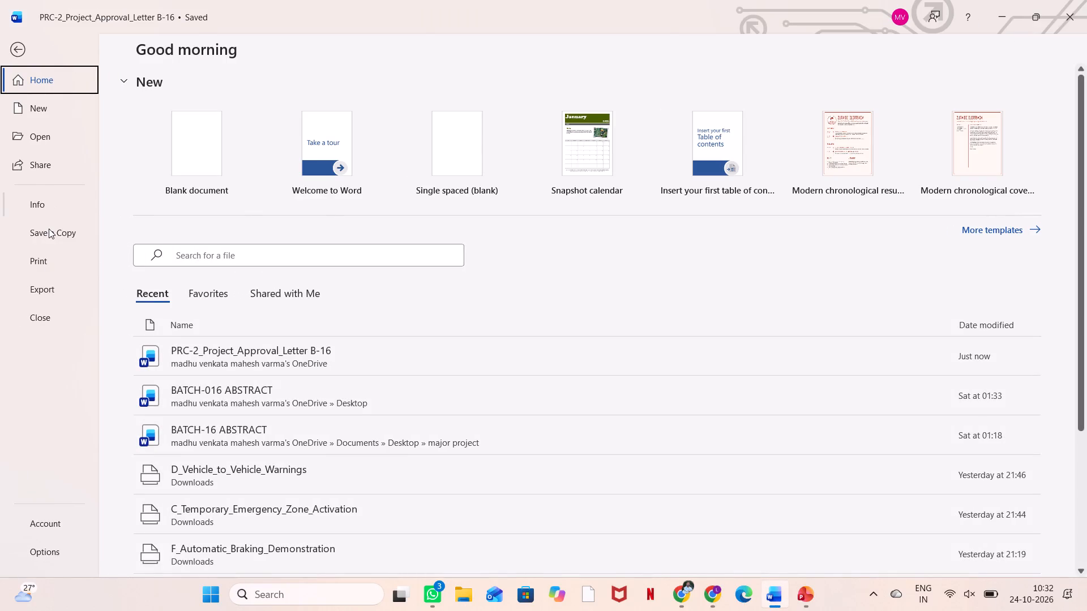
{"action": "left_click", "coordinate": [49, 229]}
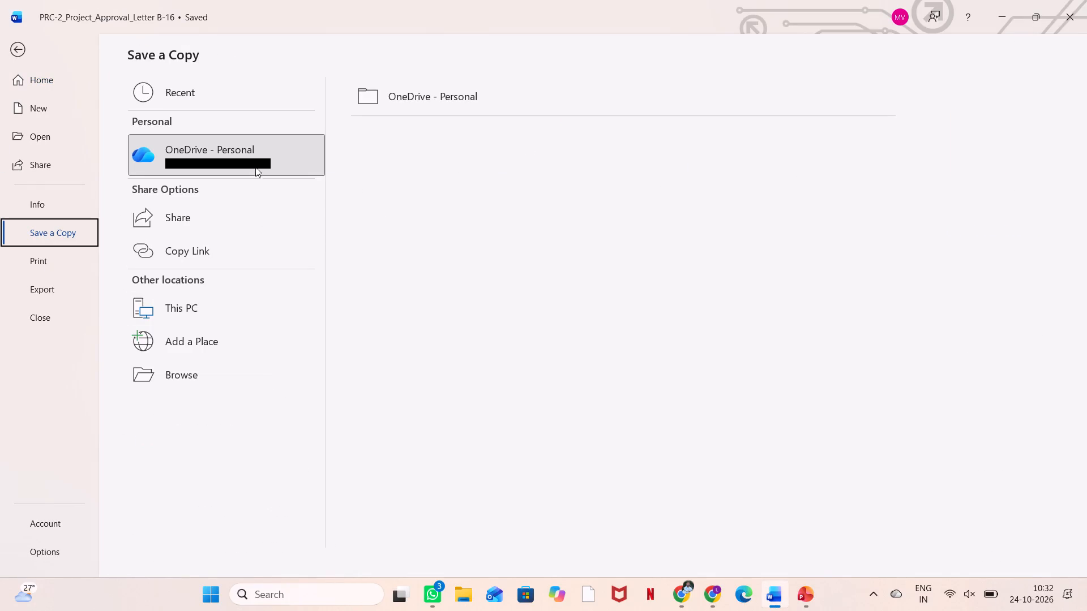
{"action": "left_click", "coordinate": [190, 302]}
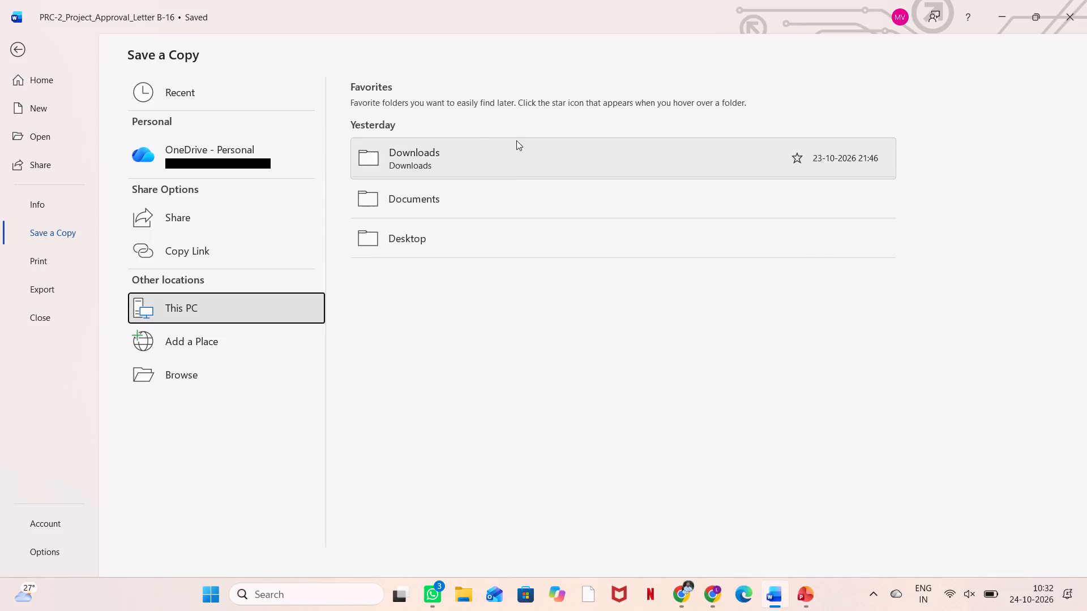
{"action": "left_click", "coordinate": [486, 148]}
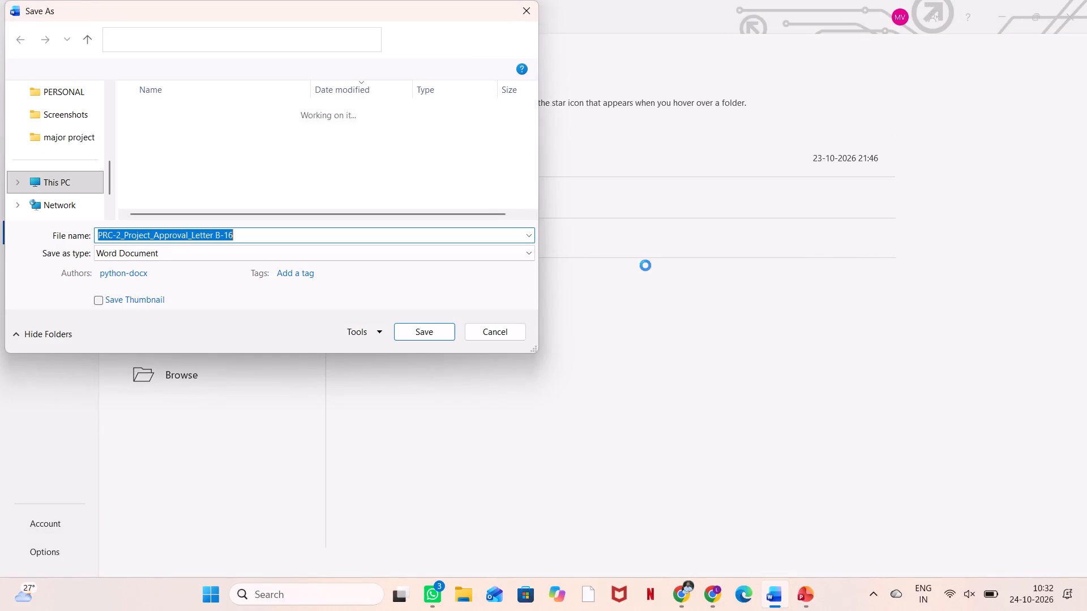
{"action": "left_click", "coordinate": [422, 336]}
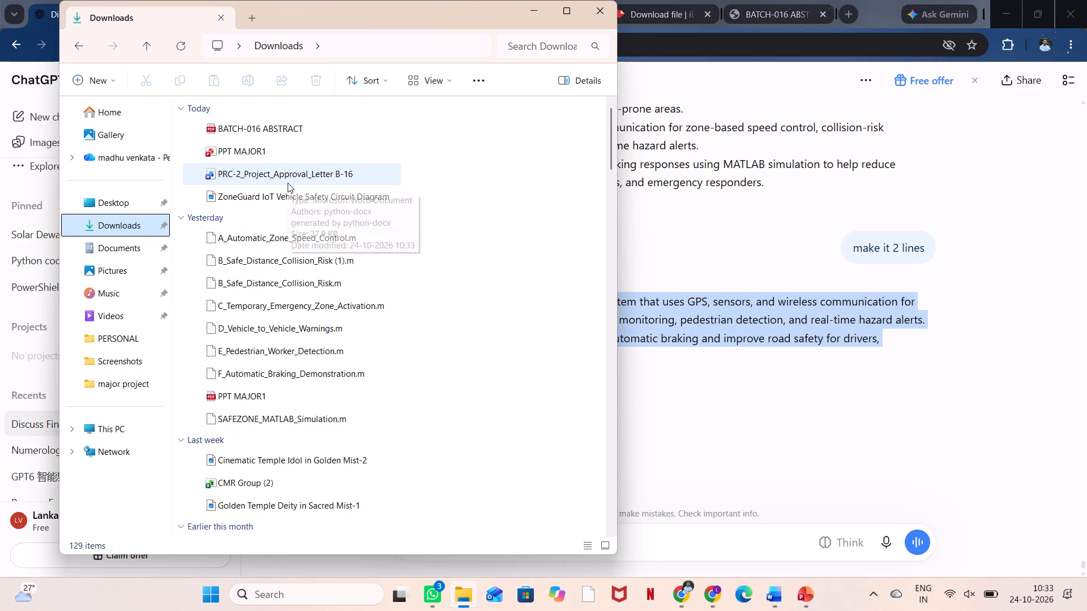
{"action": "left_click_drag", "start_coordinate": [288, 183], "coordinate": [331, 175]}
{"action": "left_click_drag", "start_coordinate": [331, 175], "coordinate": [393, 295]}
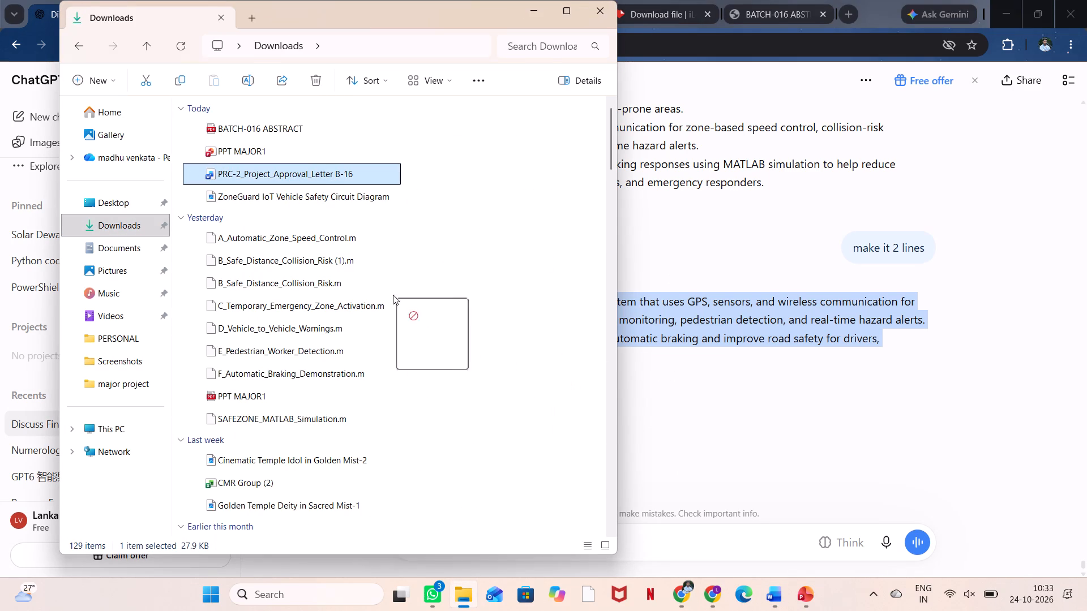
{"action": "left_click_drag", "start_coordinate": [393, 295], "coordinate": [383, 277]}
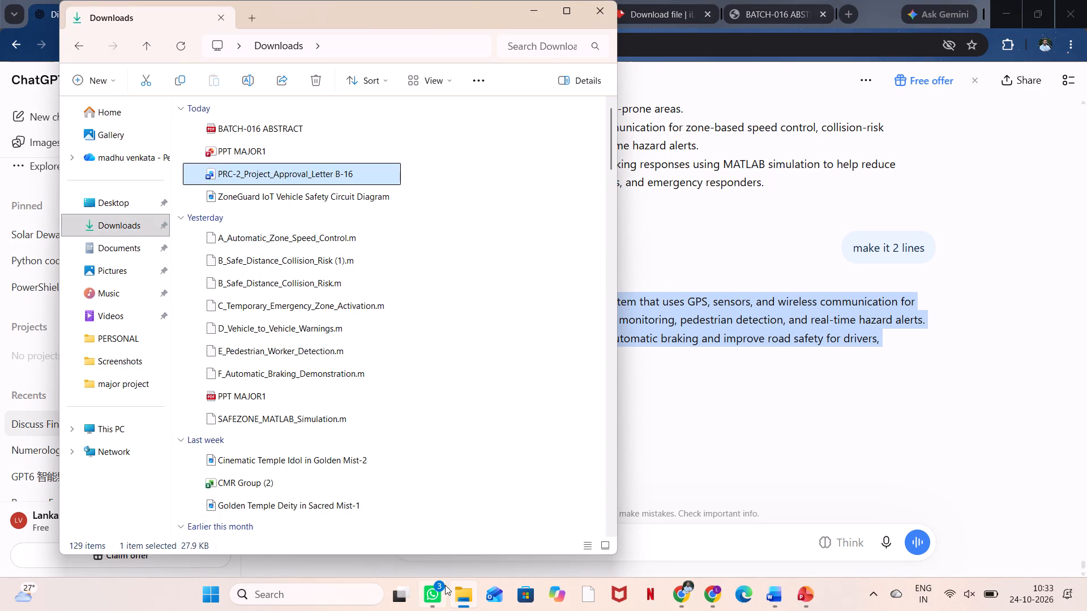
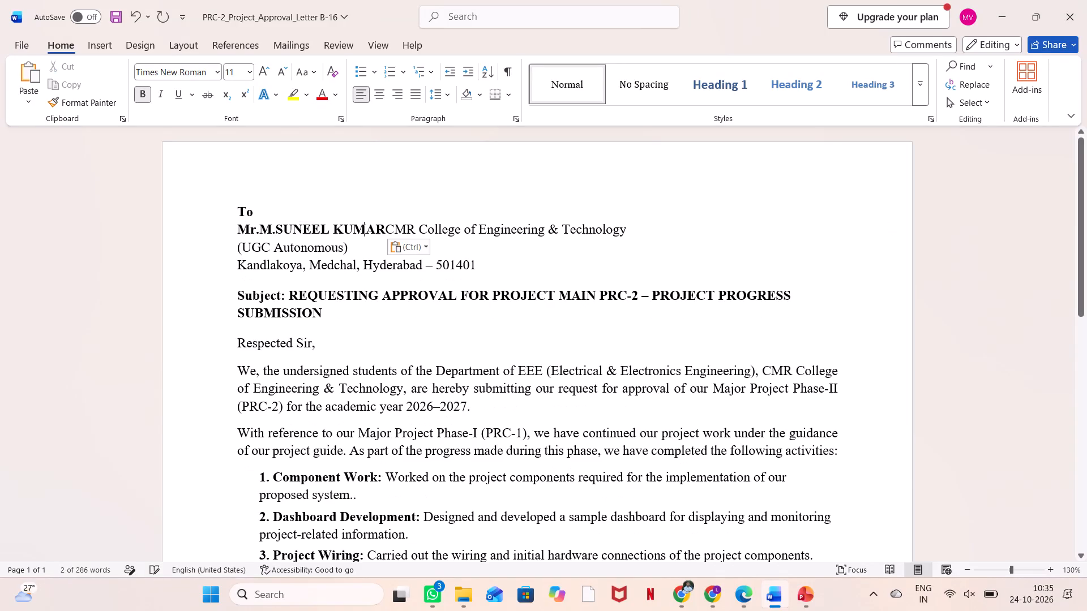
Move the college name onto its own line below the addressee's name in the letter.
{"action": "key", "text": "Return"}
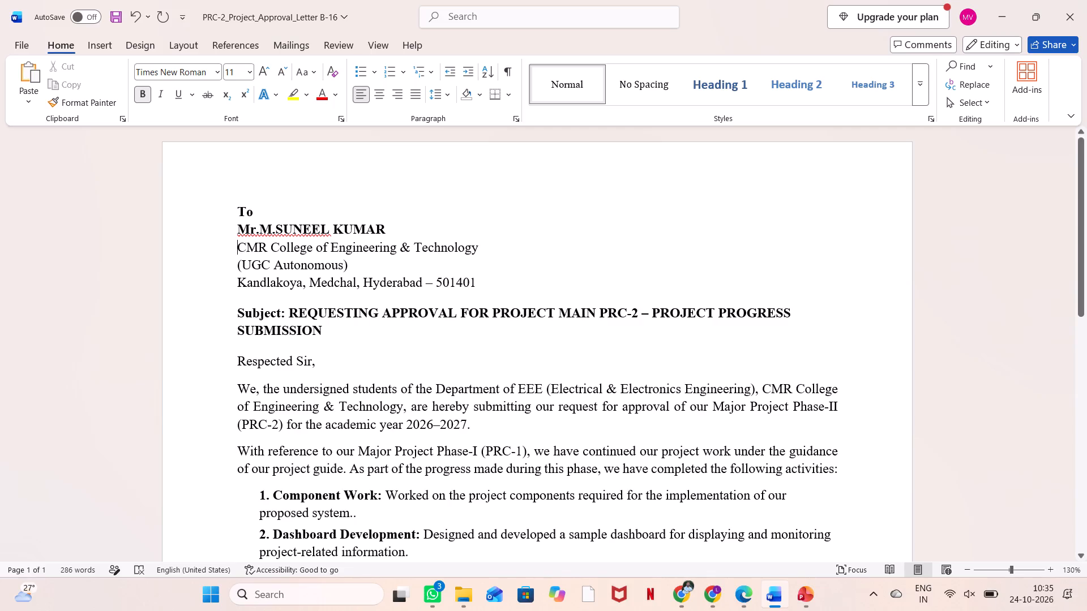
Replace the Zone Guard title in the Word letter with "COMPACT MODULAR OF VERTICAL AXIS WIND ENERGY GENERATION SYSTEM WITH STACKABLE FRAME DESIGN" copied from the Canva presentation in Edge.
{"action": "scroll", "coordinate": [294, 319], "scroll_direction": "down", "scroll_amount": 2}
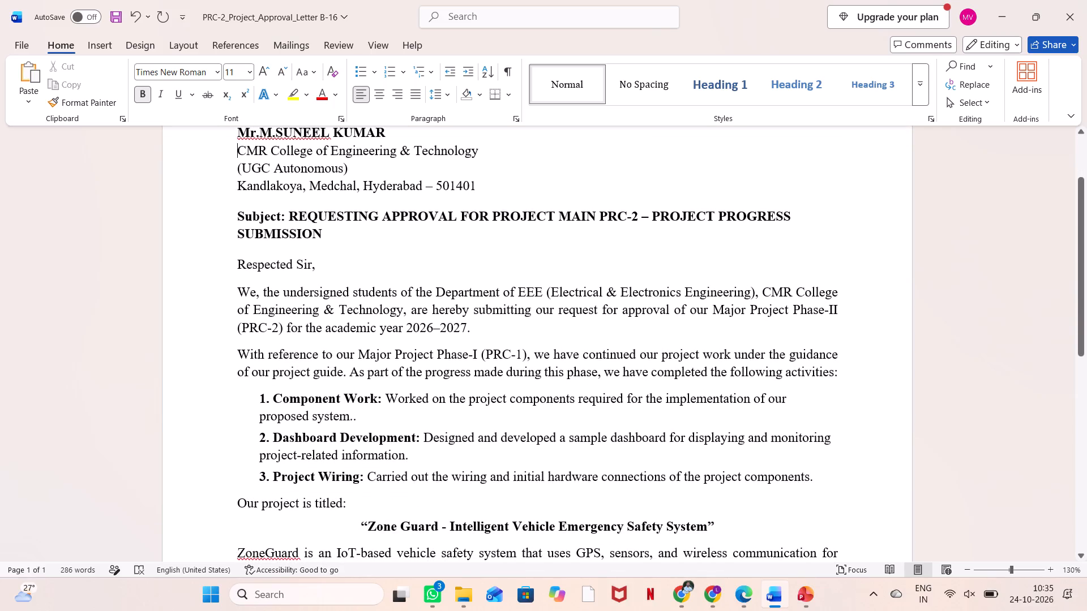
{"action": "scroll", "coordinate": [294, 319], "scroll_direction": "down", "scroll_amount": 1}
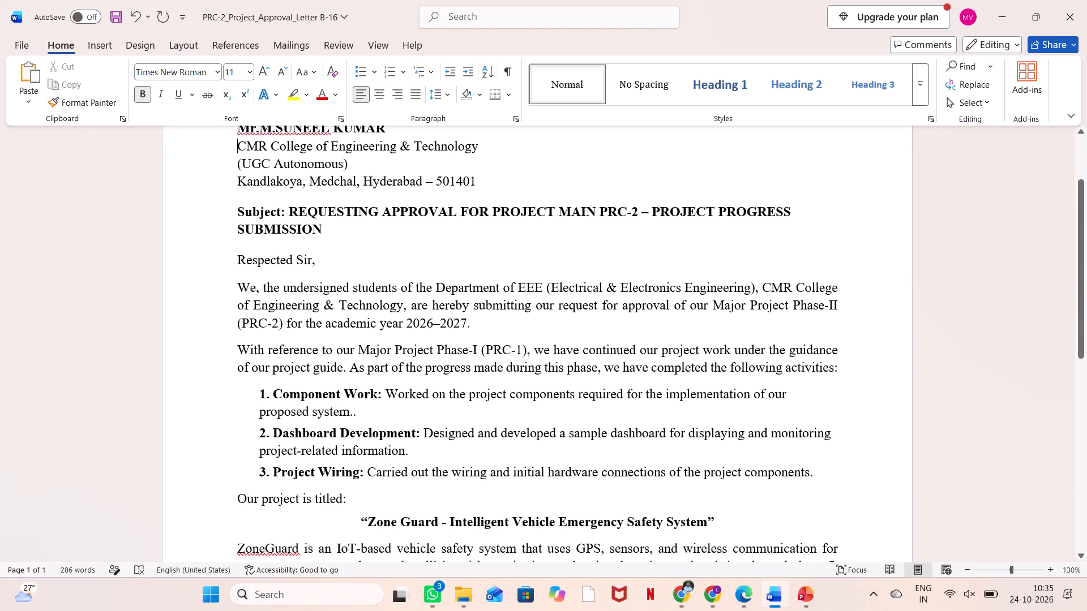
{"action": "scroll", "coordinate": [294, 319], "scroll_direction": "down", "scroll_amount": 2}
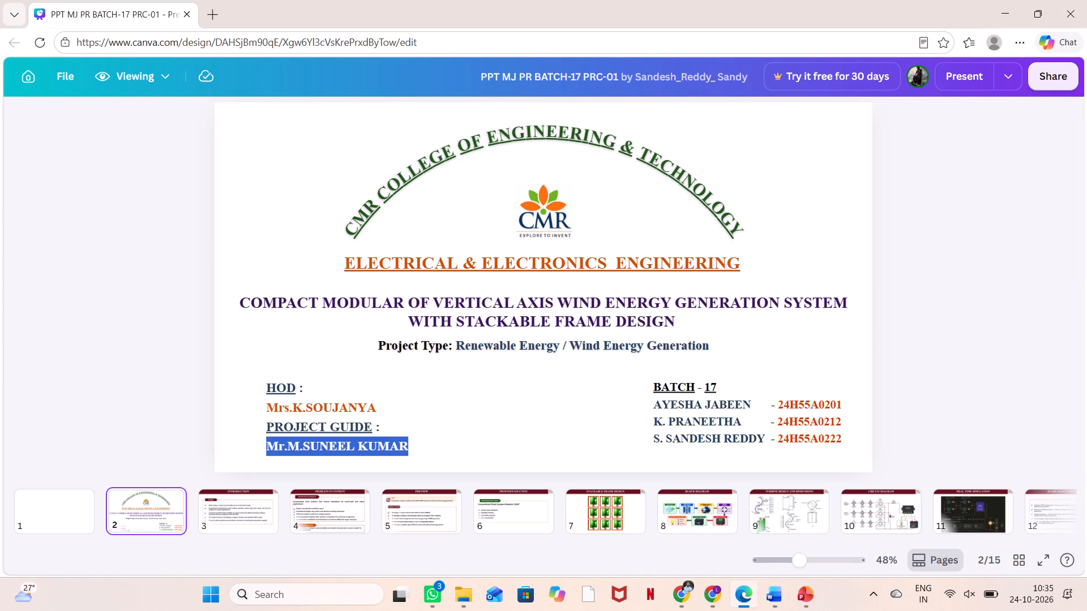
{"action": "triple_click", "coordinate": [441, 303]}
{"action": "left_click", "coordinate": [250, 304]}
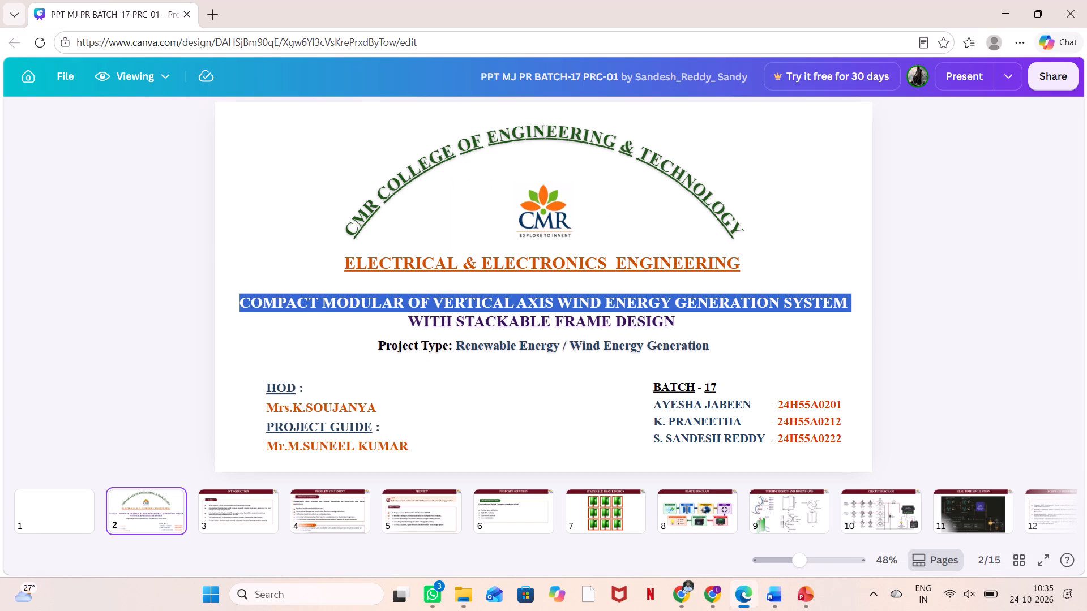
{"action": "left_click_drag", "start_coordinate": [245, 305], "coordinate": [676, 315]}
{"action": "key", "text": "ctrl+c"}
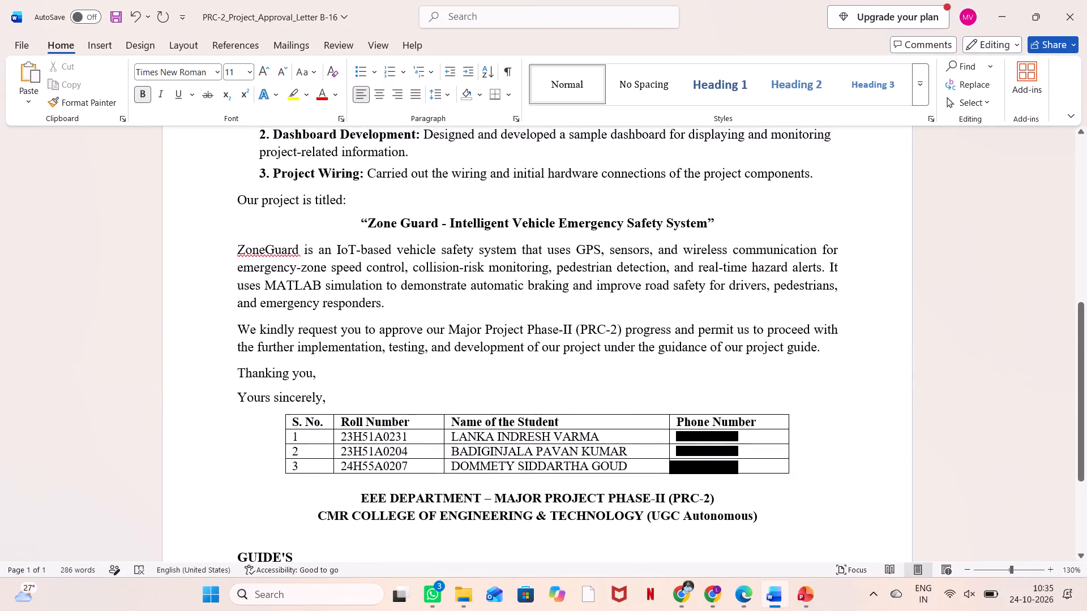
{"action": "left_click_drag", "start_coordinate": [368, 221], "coordinate": [698, 227]}
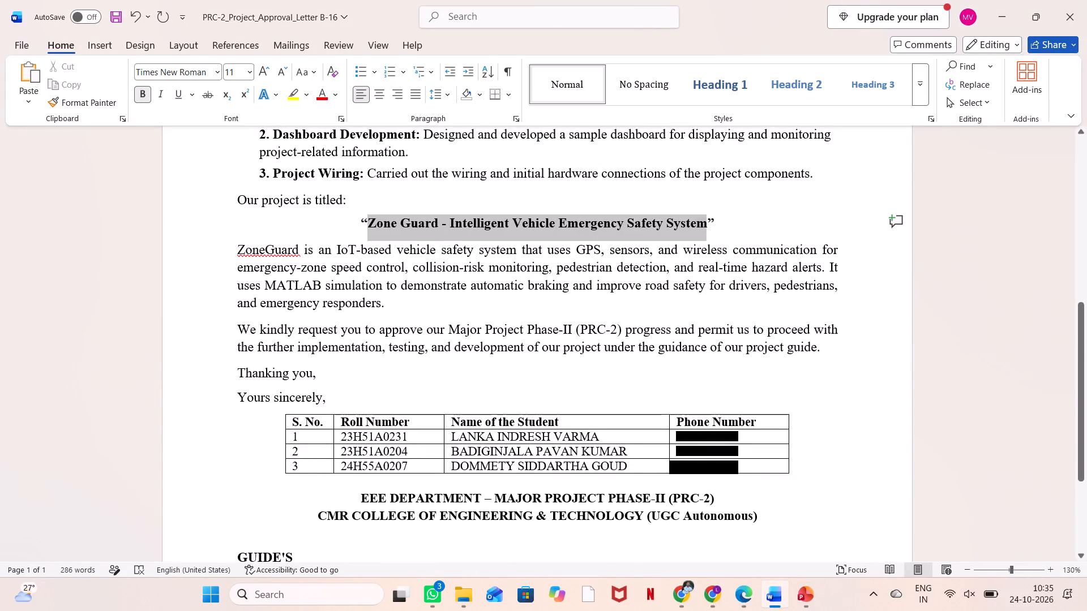
{"action": "key", "text": "ctrl+v"}
{"action": "left_click", "coordinate": [698, 227], "text": "ctrl"}
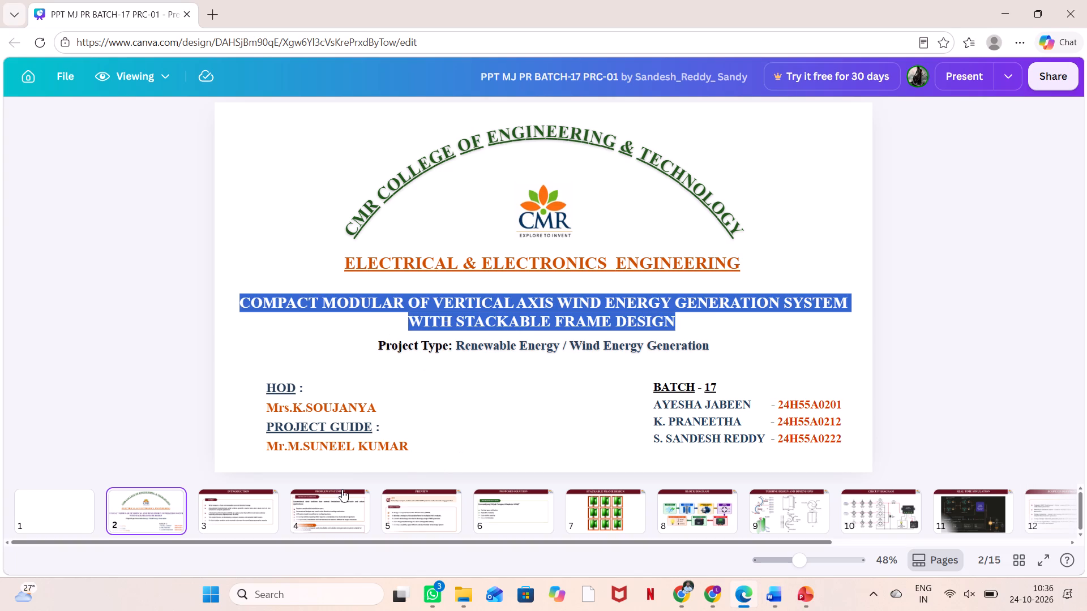
{"action": "left_click", "coordinate": [267, 500]}
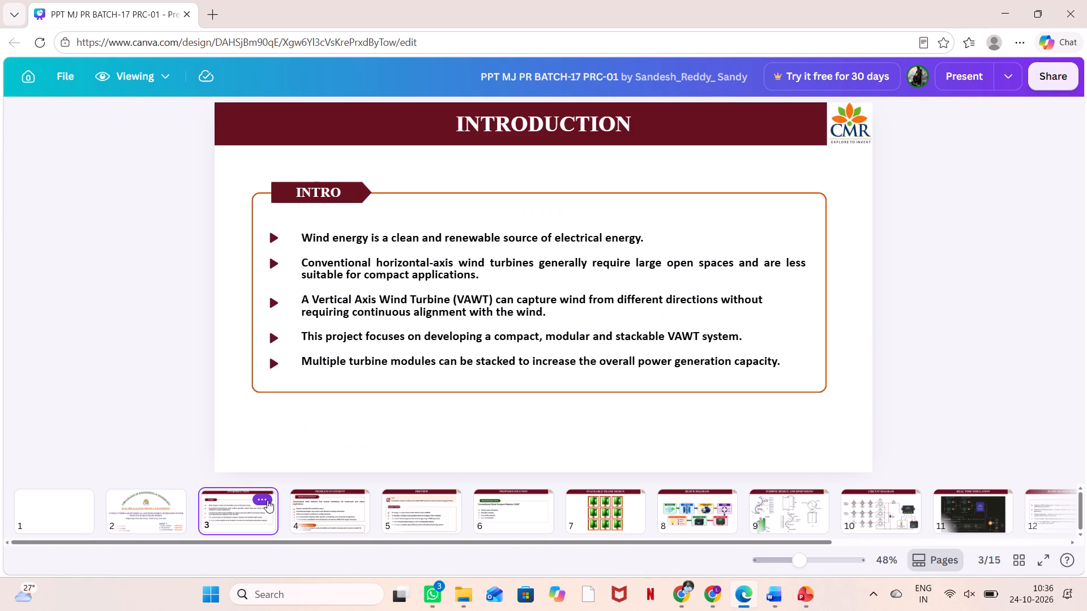
{"action": "left_click", "coordinate": [365, 502]}
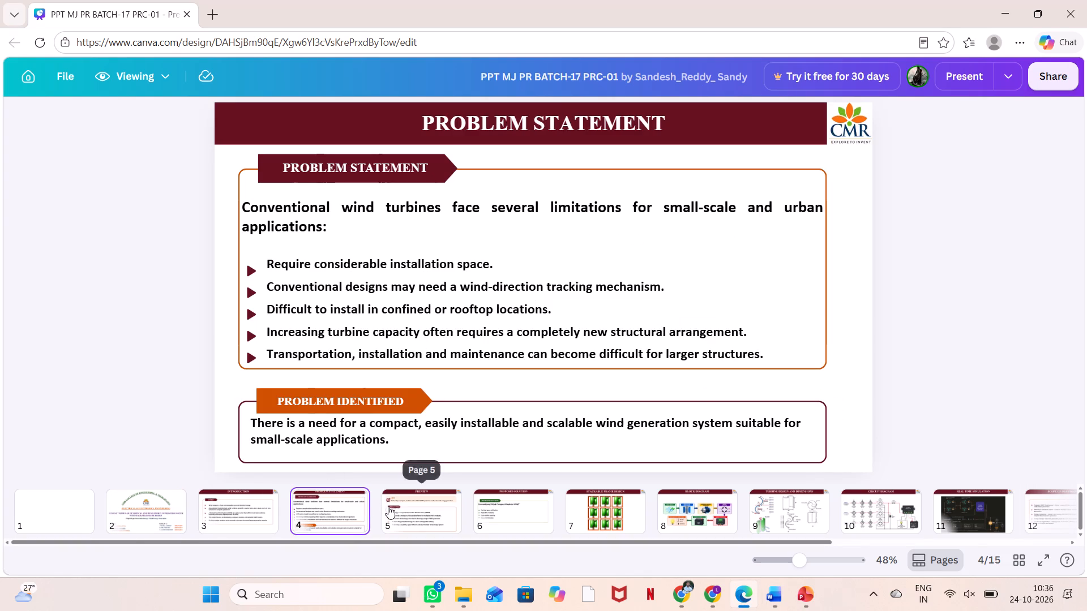
{"action": "left_click", "coordinate": [390, 507]}
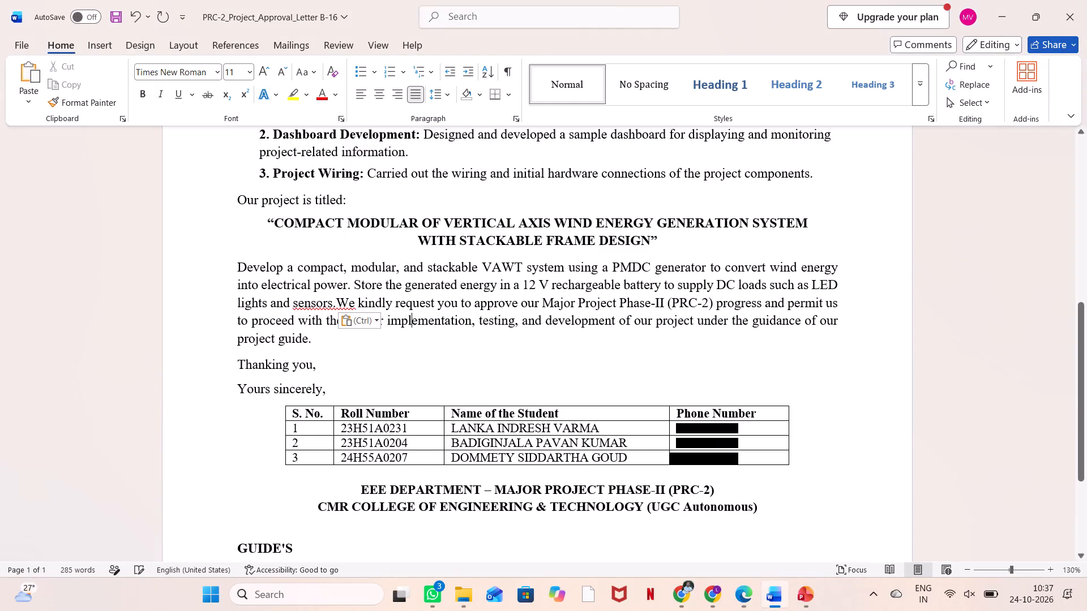
Separate the approval request starting "We kindly request you" from the new description as its own paragraph.
{"action": "left_click", "coordinate": [414, 318]}
{"action": "key", "text": "Return"}
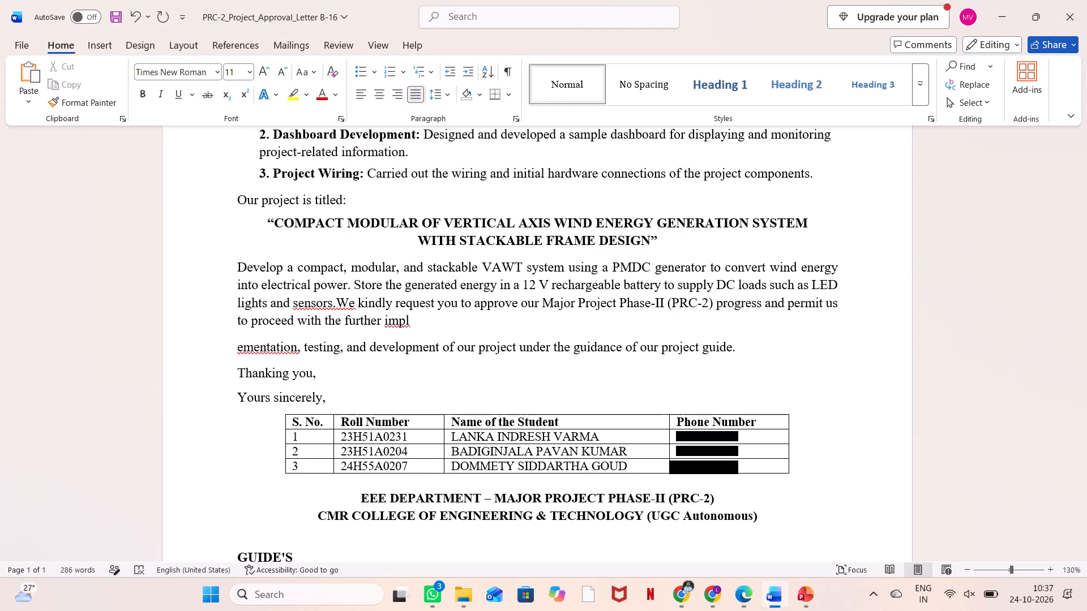
{"action": "key", "text": "BackSpace"}
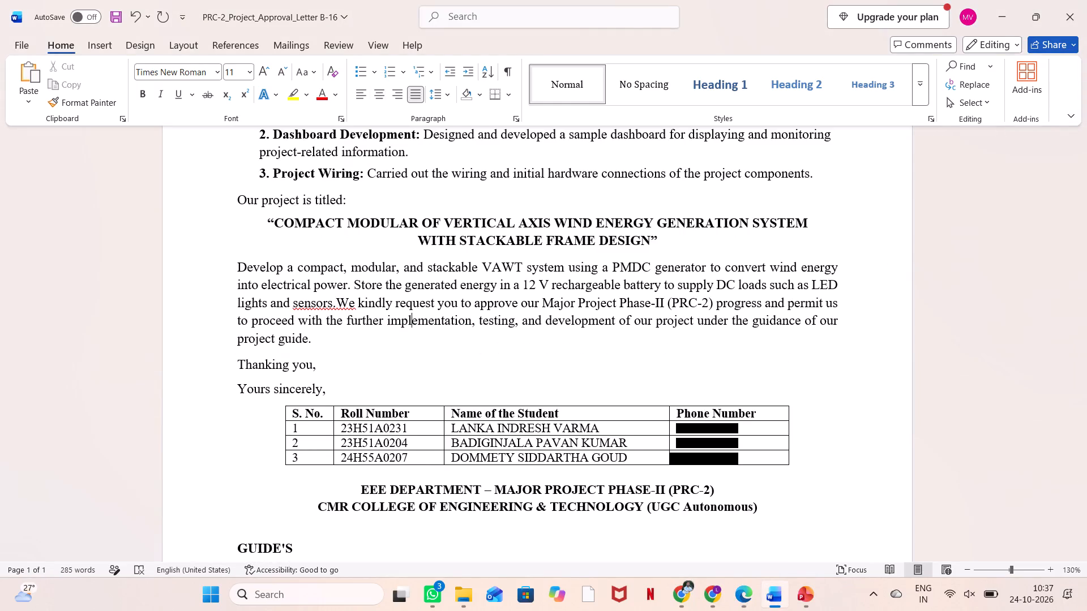
{"action": "left_click", "coordinate": [339, 303]}
{"action": "key", "text": "Return"}
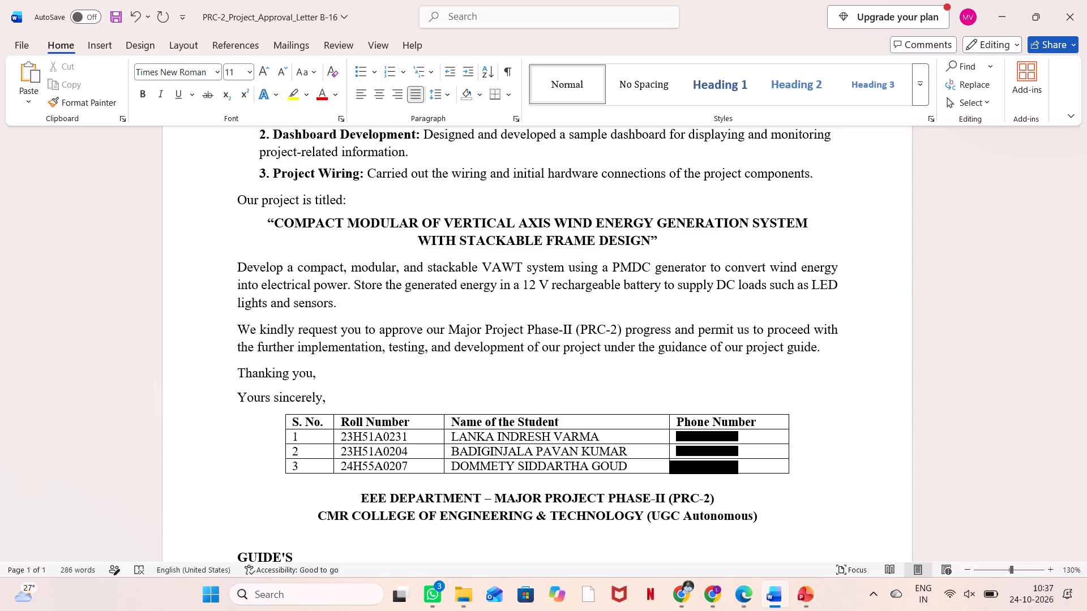
Replace the roll number in the student table's first row with the first student's roll number from the Canva title slide.
{"action": "triple_click", "coordinate": [401, 438]}
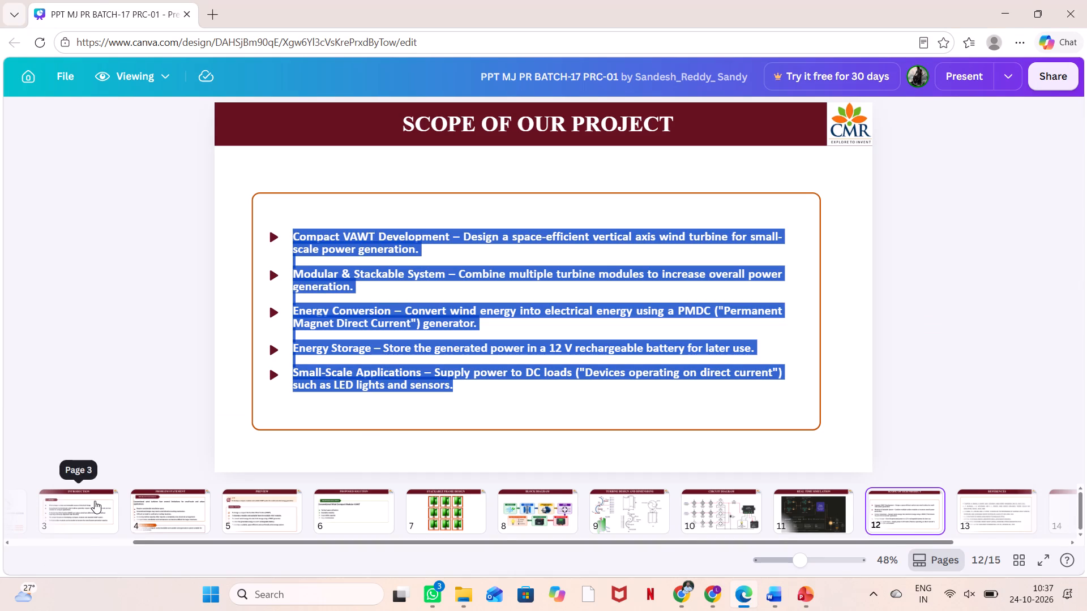
{"action": "scroll", "coordinate": [95, 501], "scroll_direction": "right", "scroll_amount": 7}
{"action": "left_click", "coordinate": [141, 502]}
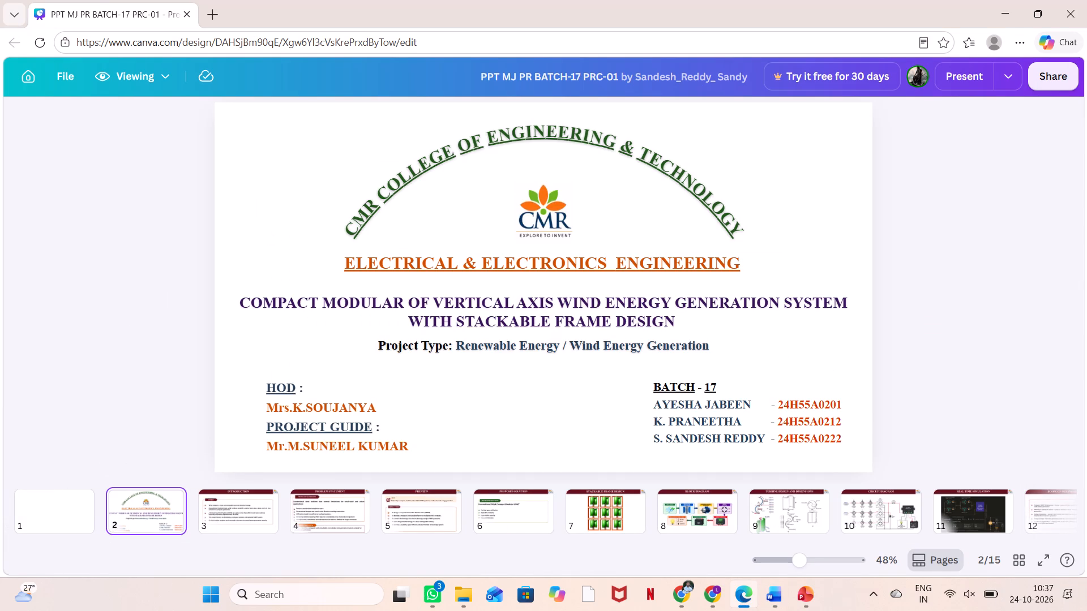
{"action": "left_click_drag", "start_coordinate": [780, 406], "coordinate": [842, 405]}
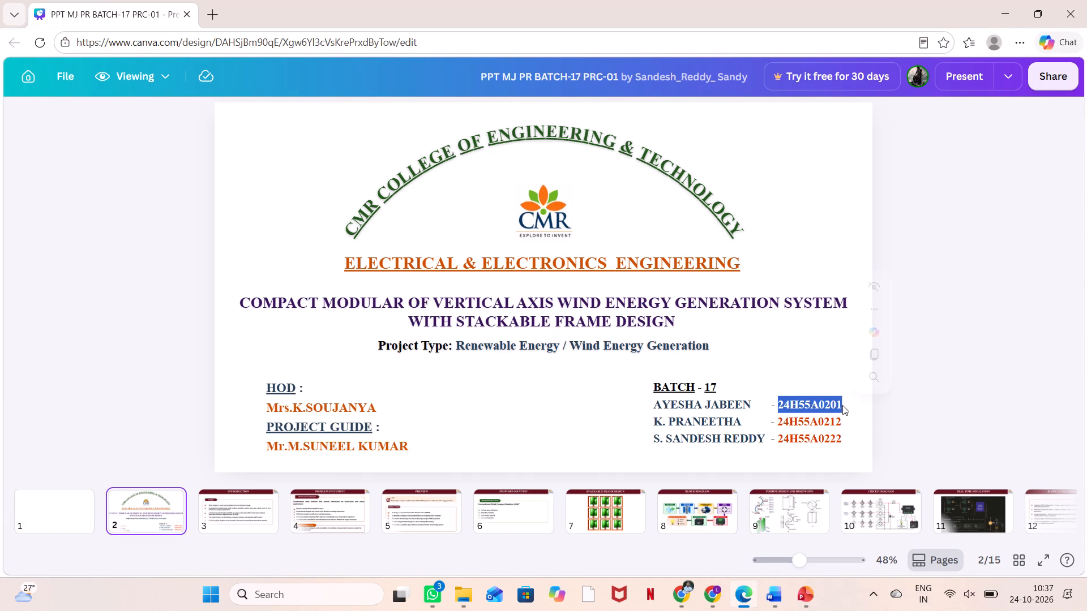
{"action": "key", "text": "ctrl+c"}
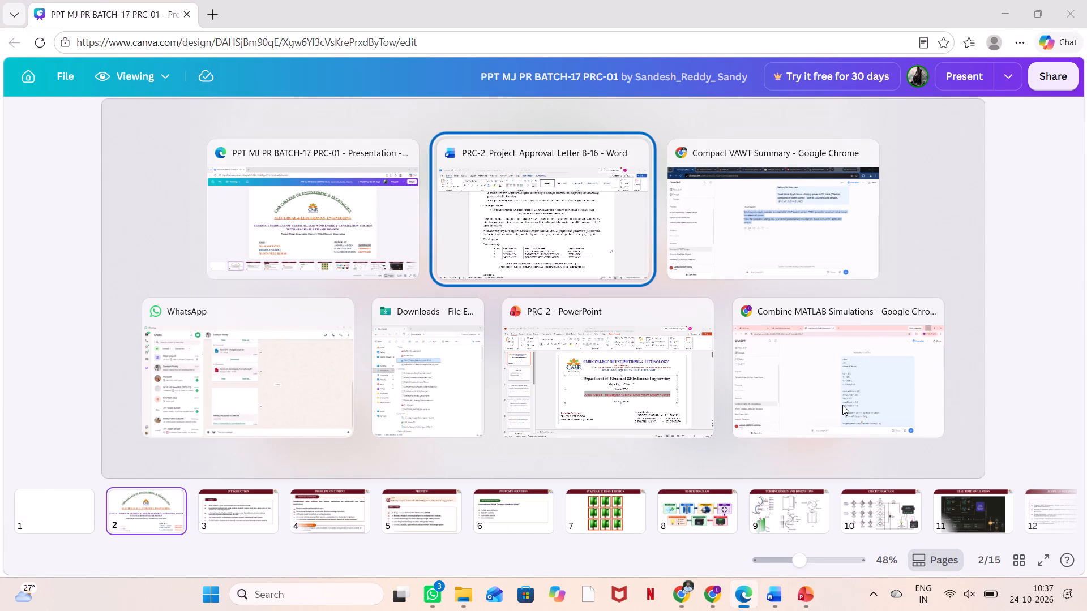
{"action": "key", "text": "ctrl+v"}
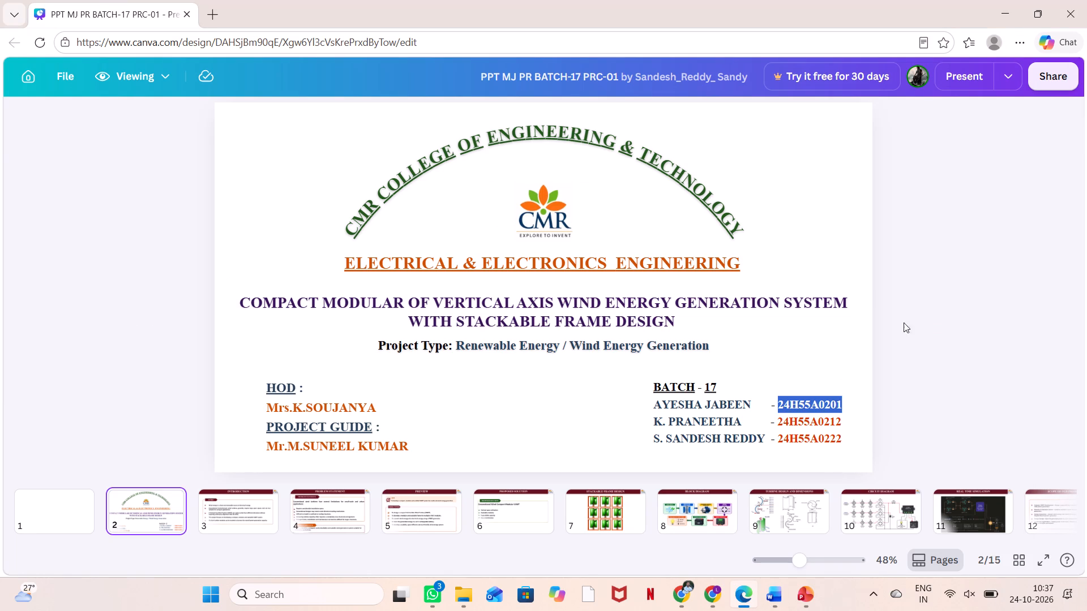
Copy the second student's roll number from the Canva title slide into the second row of the letter's student table.
{"action": "double_click", "coordinate": [812, 416]}
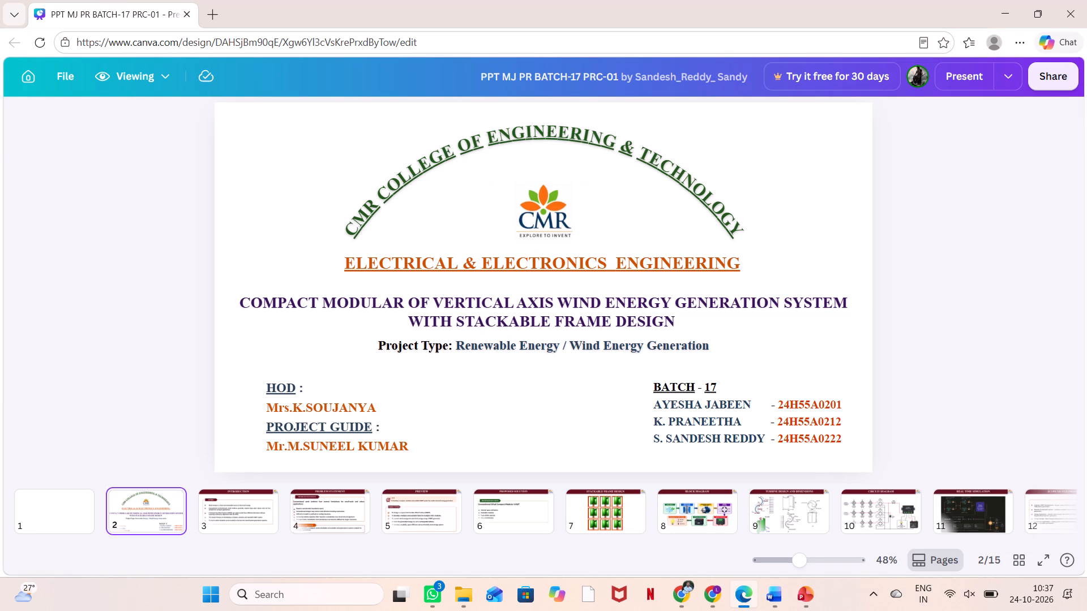
{"action": "key", "text": "ctrl+c"}
{"action": "key", "text": "alt+Tab"}
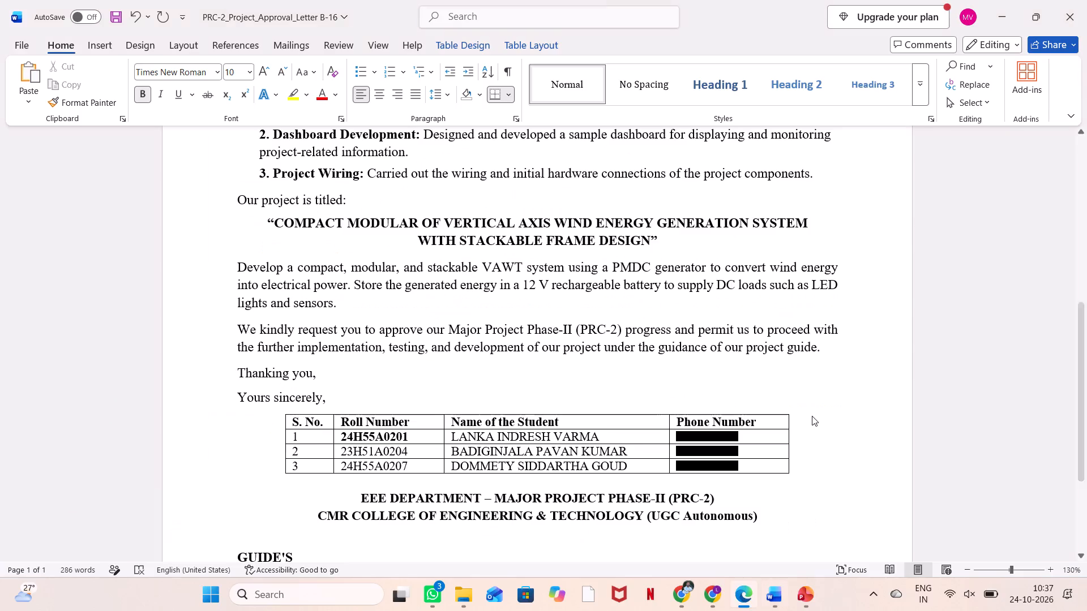
{"action": "double_click", "coordinate": [374, 451]}
{"action": "key", "text": "ctrl+v"}
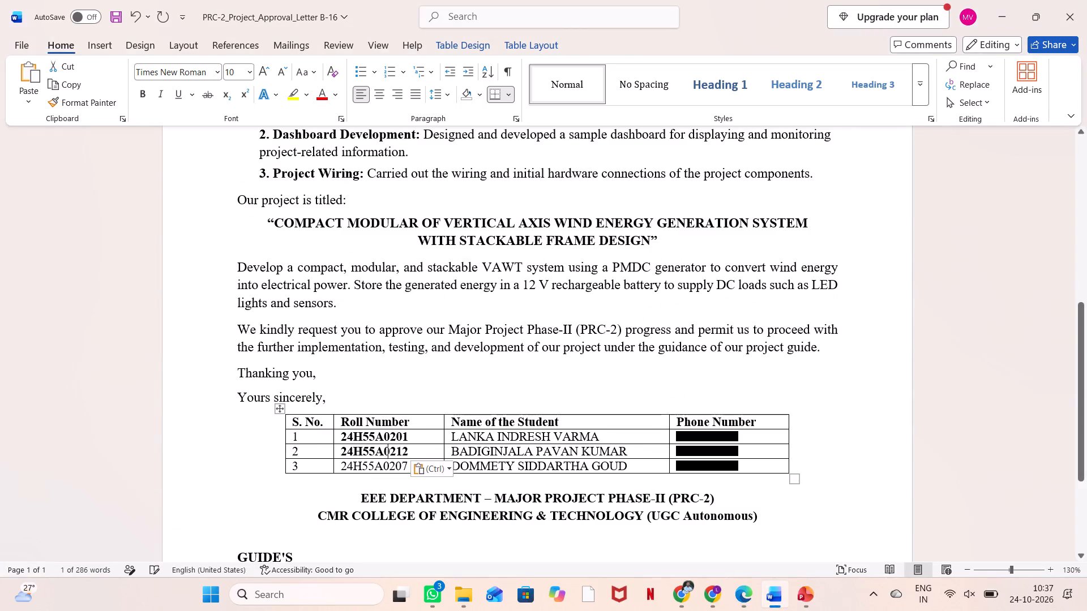
Copy the third student's roll number from the Canva title slide into the third row of the Word letter's student table.
{"action": "key", "text": "alt+Tab"}
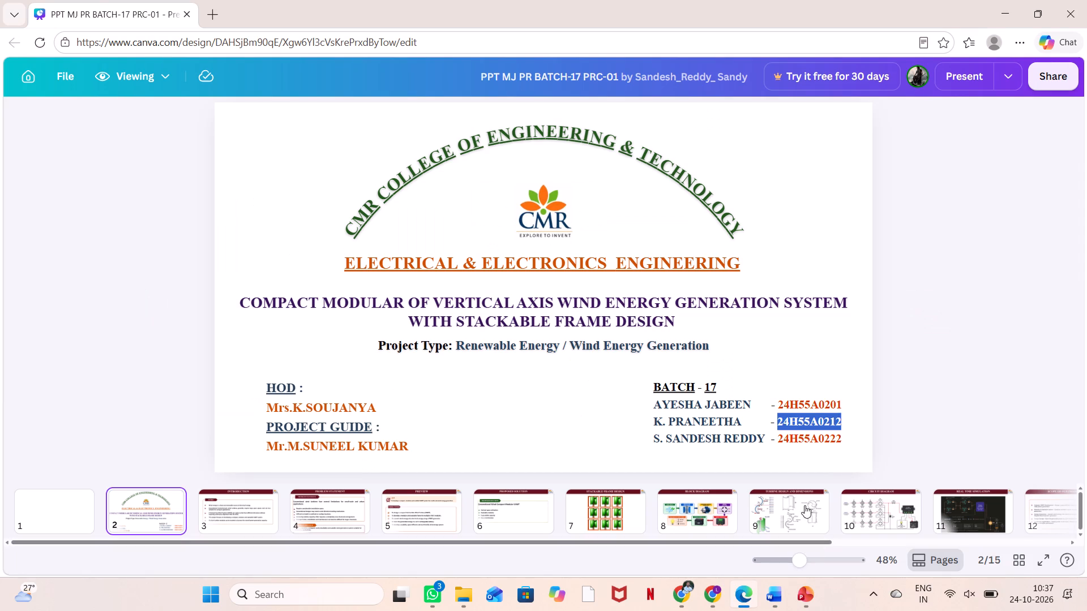
{"action": "triple_click", "coordinate": [808, 438]}
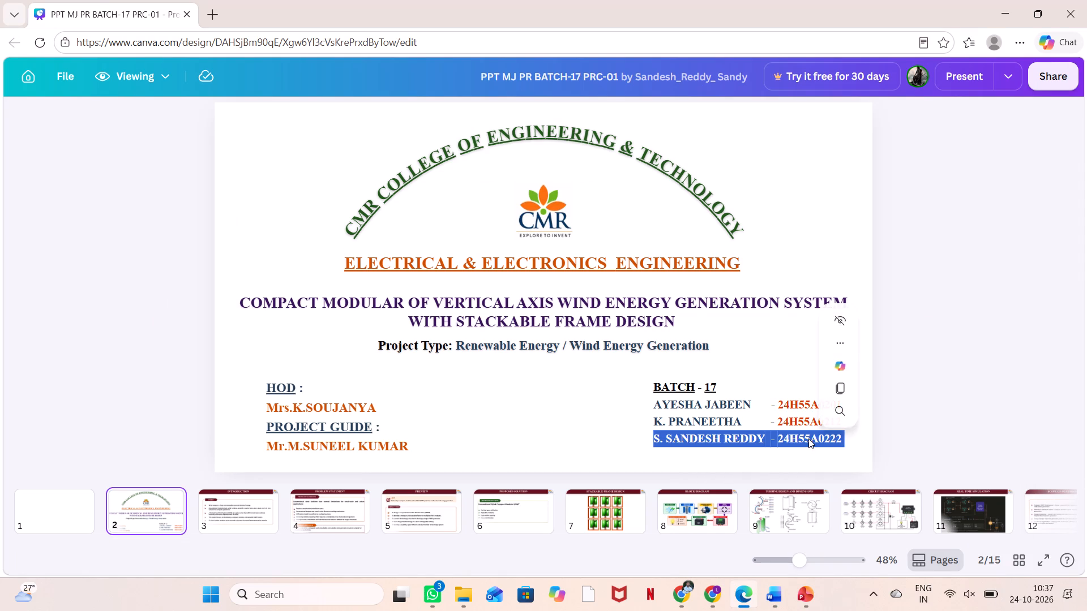
{"action": "double_click", "coordinate": [808, 438]}
{"action": "key", "text": "ctrl+c"}
{"action": "key", "text": "alt+Tab"}
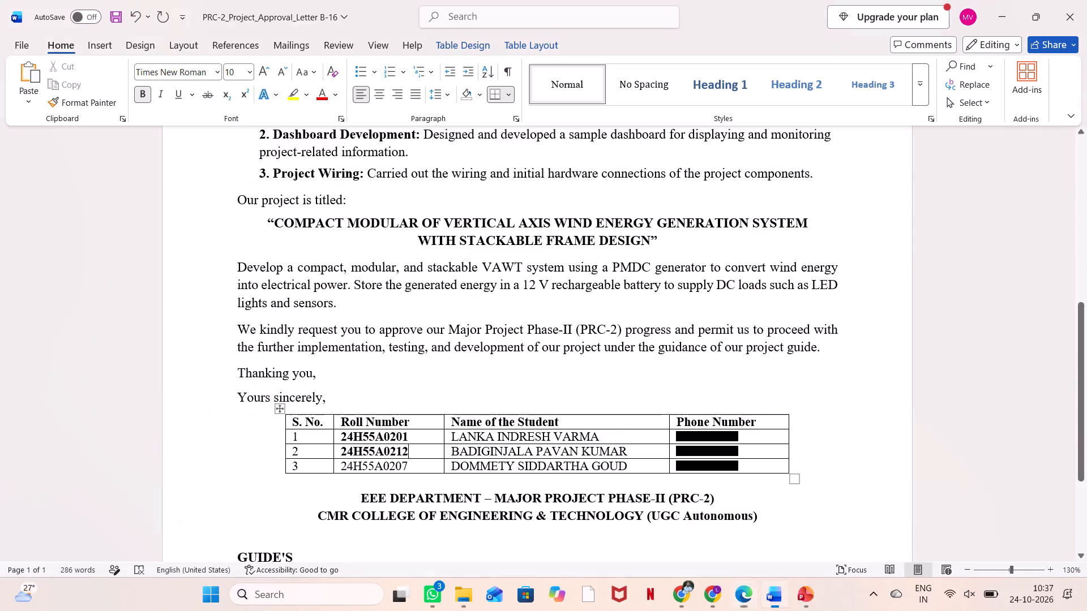
{"action": "double_click", "coordinate": [392, 464]}
{"action": "key", "text": "ctrl+v"}
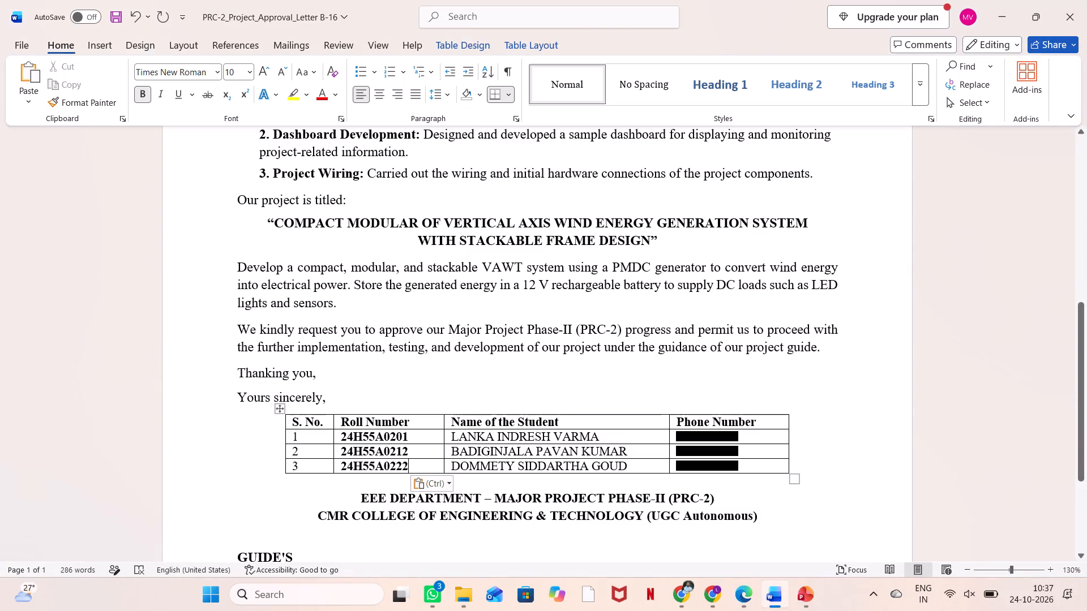
Remove the bold formatting from all three roll numbers in the student table.
{"action": "key", "text": "ctrl+a"}
{"action": "left_click", "coordinate": [389, 464]}
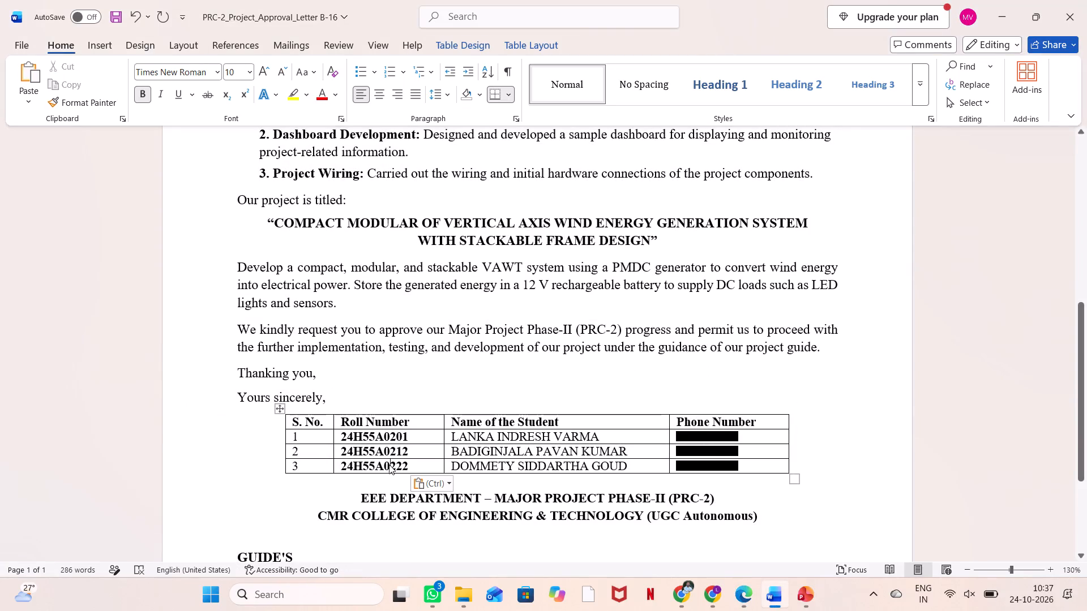
{"action": "double_click", "coordinate": [389, 464]}
{"action": "key", "text": "ctrl+b"}
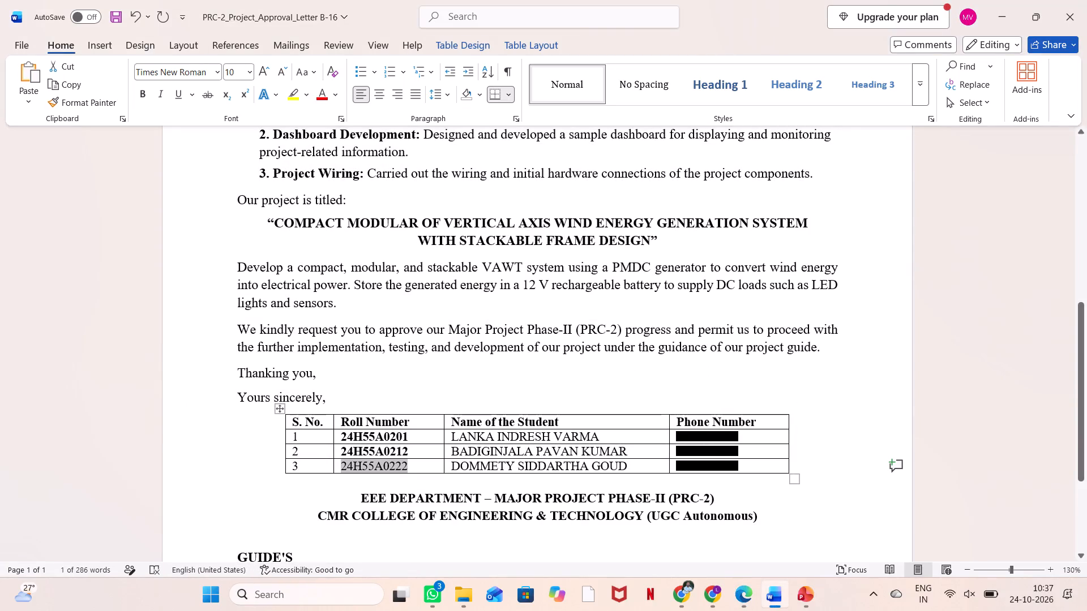
{"action": "double_click", "coordinate": [388, 450]}
{"action": "key", "text": "ctrl+b"}
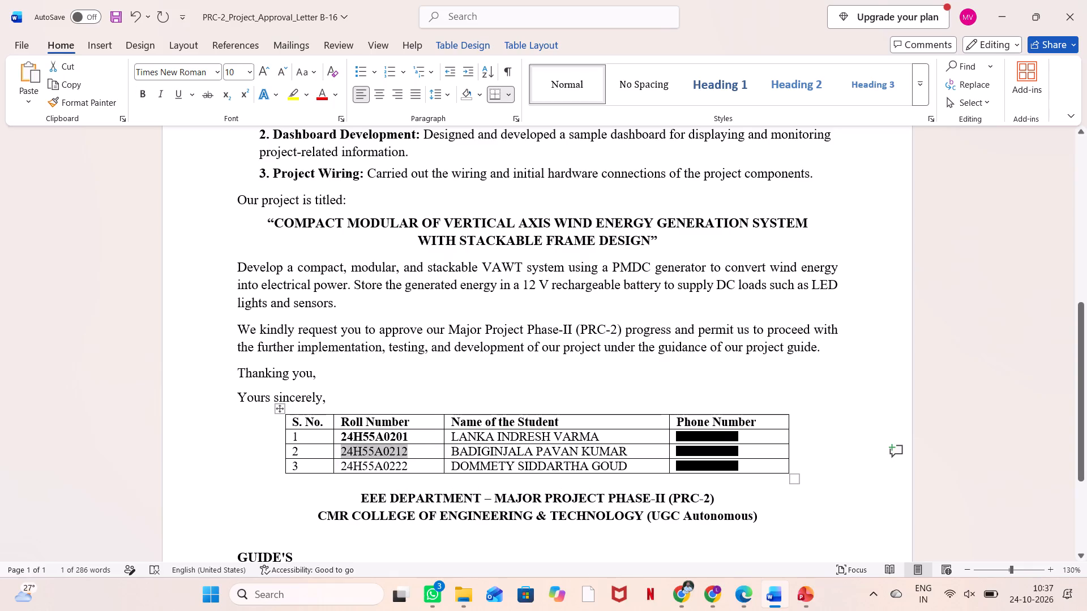
{"action": "double_click", "coordinate": [395, 432]}
{"action": "key", "text": "ctrl+b"}
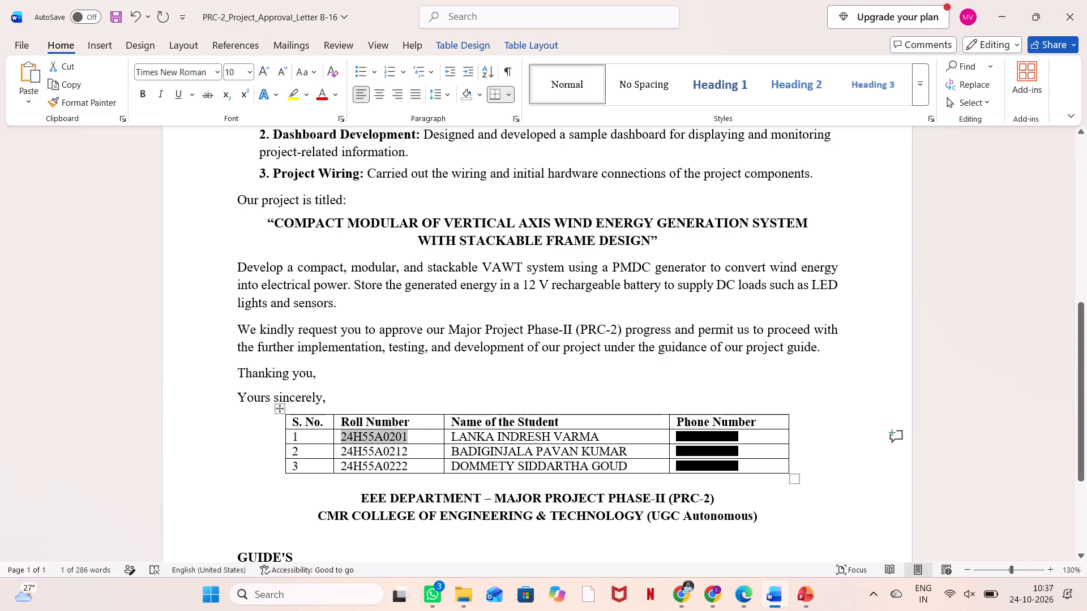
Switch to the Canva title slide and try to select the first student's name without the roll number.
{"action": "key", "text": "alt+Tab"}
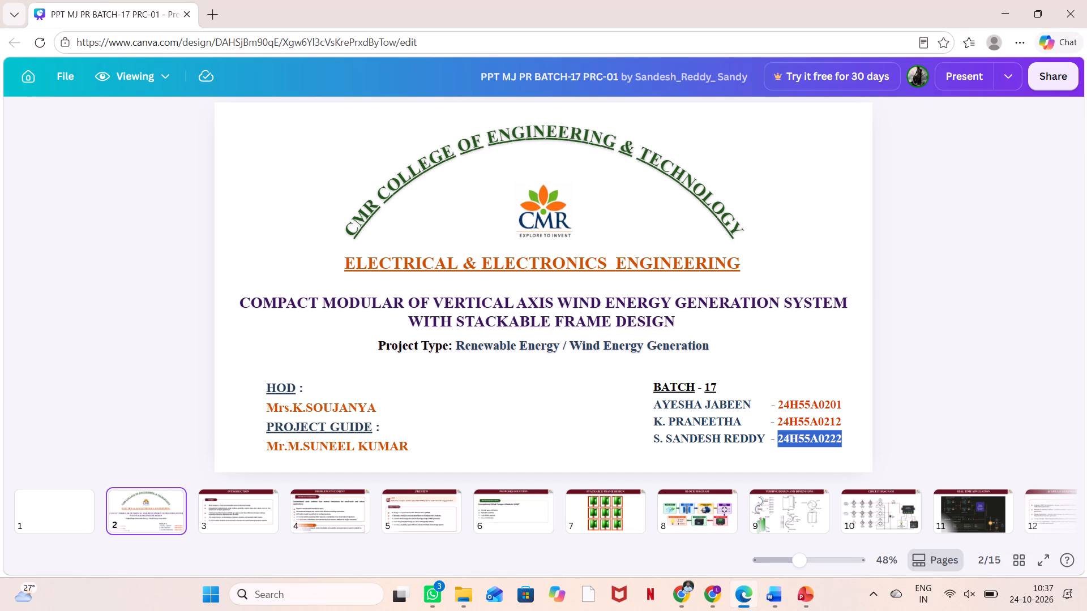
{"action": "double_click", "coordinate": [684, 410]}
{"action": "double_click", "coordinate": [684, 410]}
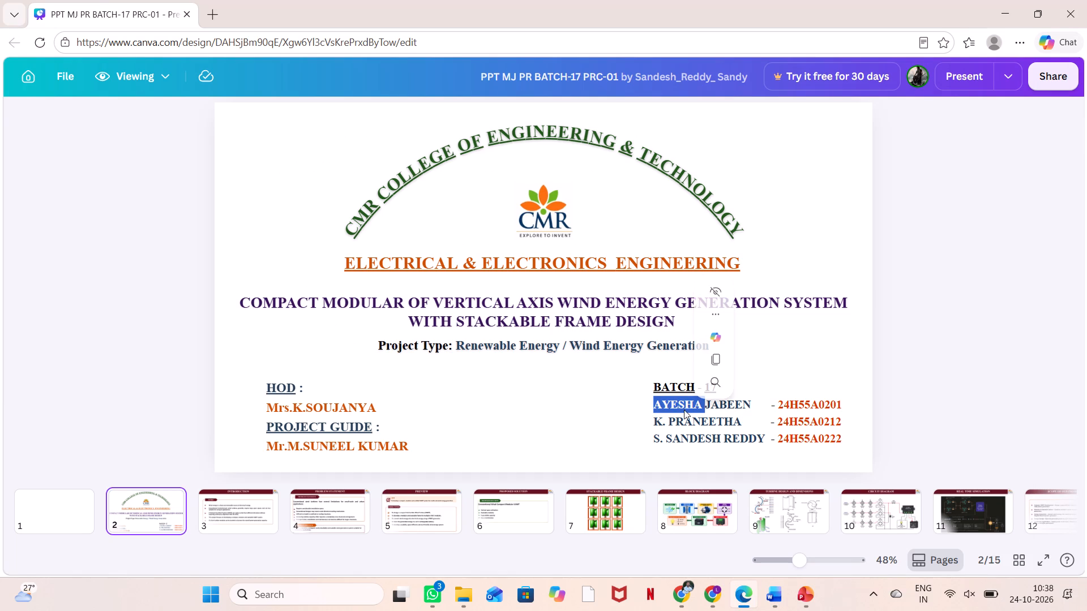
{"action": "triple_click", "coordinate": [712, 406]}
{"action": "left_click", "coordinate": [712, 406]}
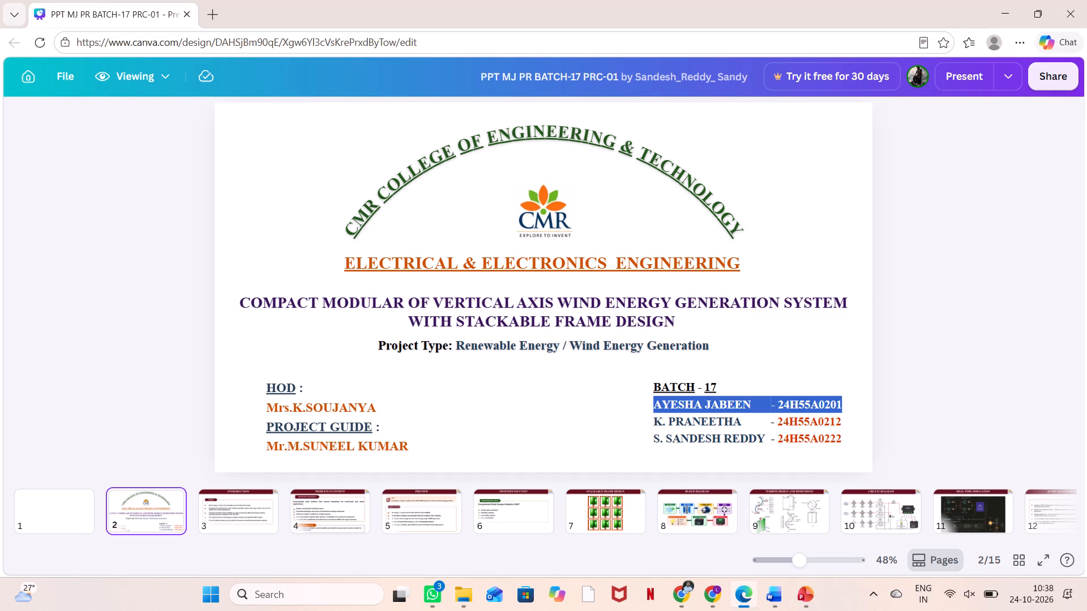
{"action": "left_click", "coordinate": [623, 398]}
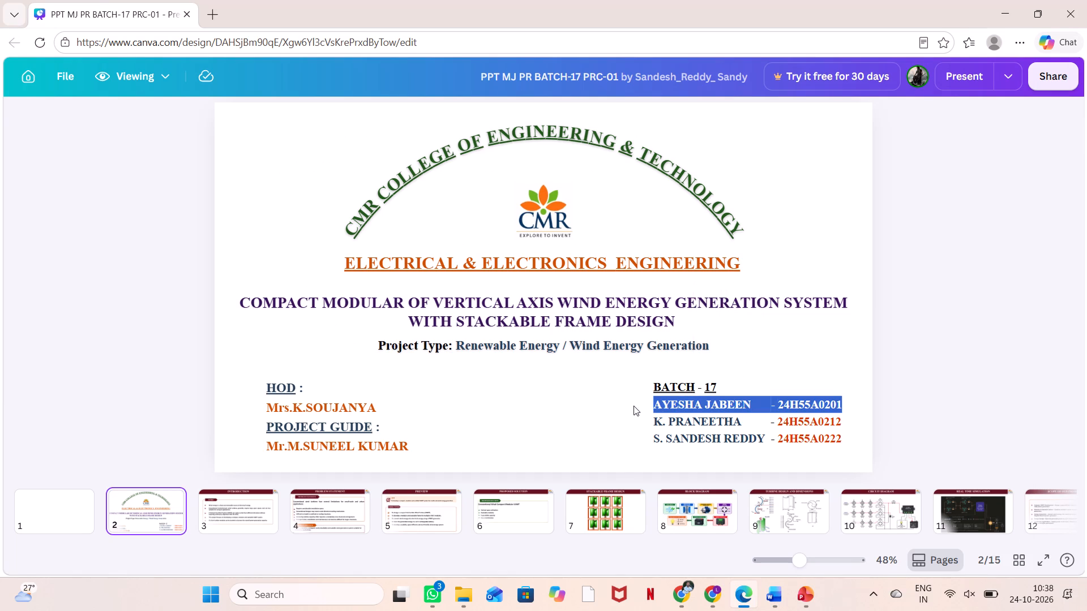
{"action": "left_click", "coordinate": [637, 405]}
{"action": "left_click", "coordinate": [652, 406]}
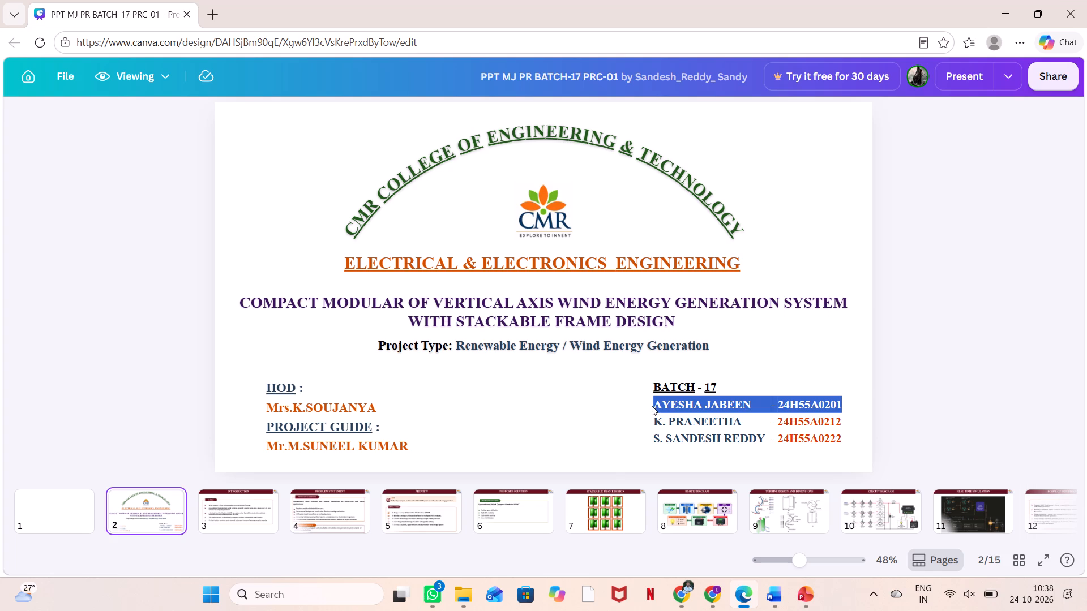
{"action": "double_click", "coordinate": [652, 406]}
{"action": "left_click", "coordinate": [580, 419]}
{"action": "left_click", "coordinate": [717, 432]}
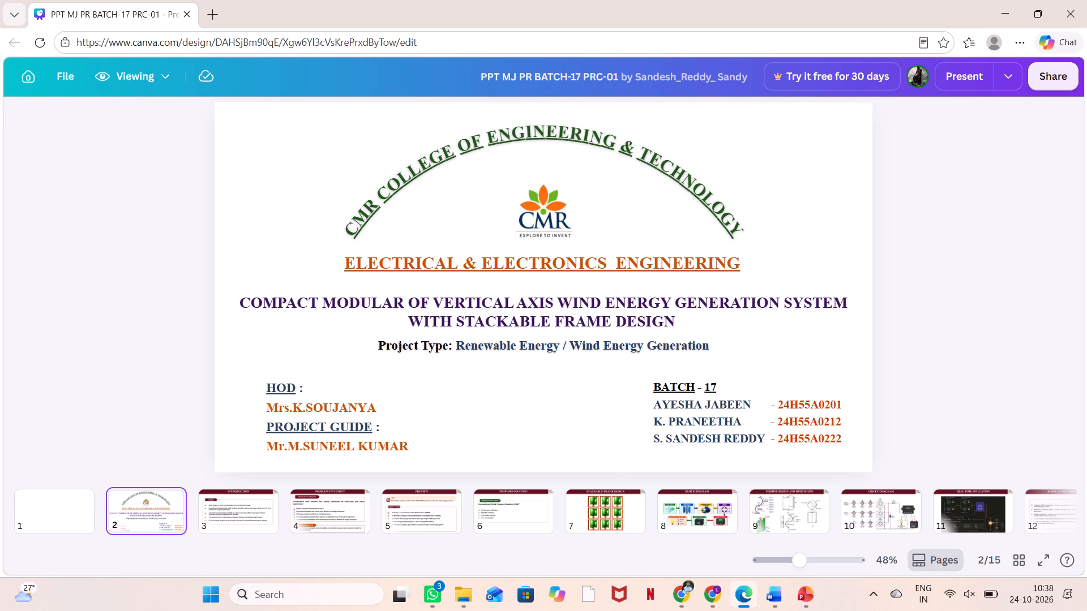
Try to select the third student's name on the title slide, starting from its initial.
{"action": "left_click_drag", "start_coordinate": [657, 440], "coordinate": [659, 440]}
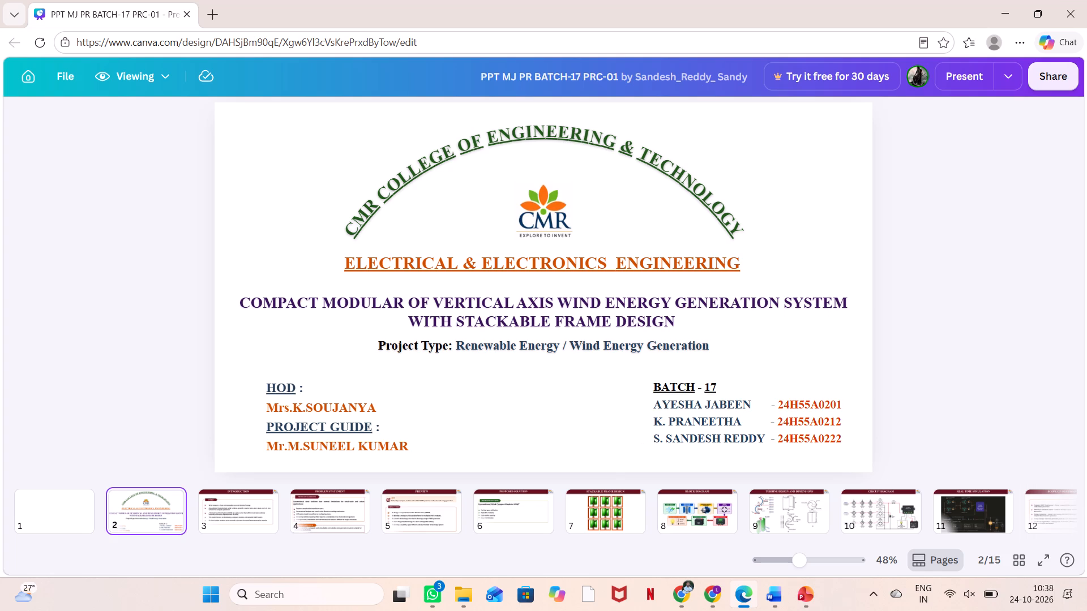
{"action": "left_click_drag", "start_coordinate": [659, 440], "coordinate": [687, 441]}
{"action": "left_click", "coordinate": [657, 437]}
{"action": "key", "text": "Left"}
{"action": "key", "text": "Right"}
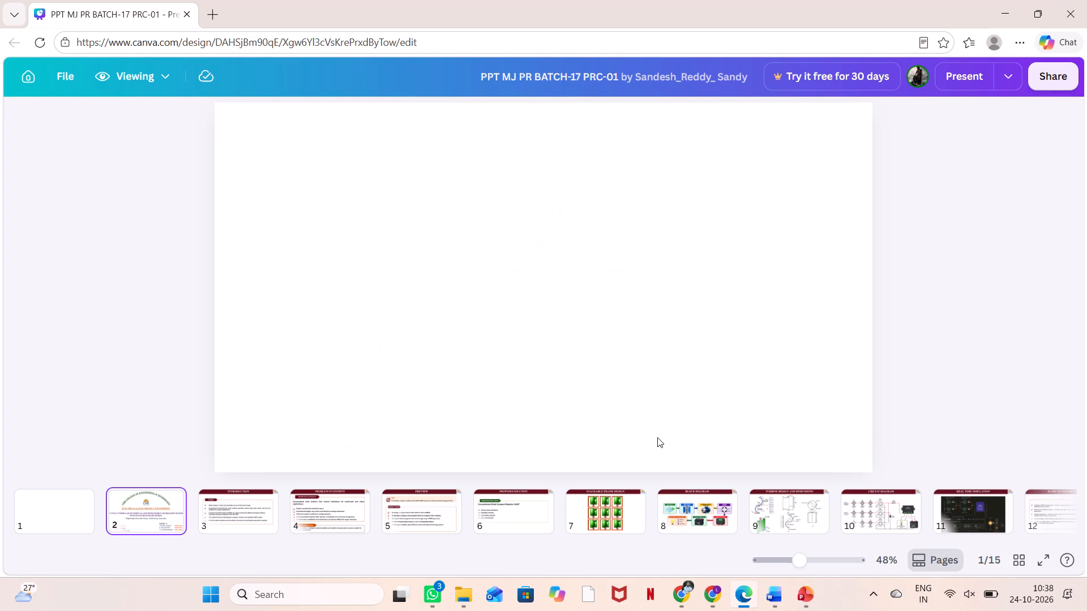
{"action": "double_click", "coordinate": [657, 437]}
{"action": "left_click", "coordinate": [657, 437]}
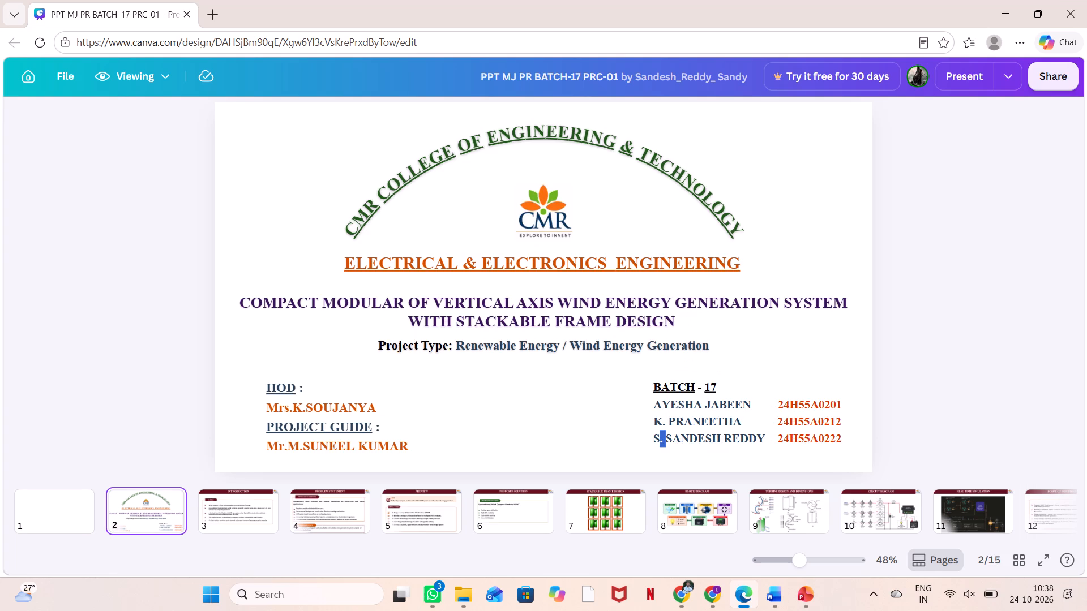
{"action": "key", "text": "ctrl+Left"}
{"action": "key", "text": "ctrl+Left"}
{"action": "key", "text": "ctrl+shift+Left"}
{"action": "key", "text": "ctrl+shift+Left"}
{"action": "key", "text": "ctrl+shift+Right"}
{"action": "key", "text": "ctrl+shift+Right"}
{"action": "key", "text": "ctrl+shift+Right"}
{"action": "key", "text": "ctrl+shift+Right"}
Copy the third student's name from the Canva title slide and replace the name in the third row of the Word table.
{"action": "left_click_drag", "start_coordinate": [766, 440], "coordinate": [689, 429]}
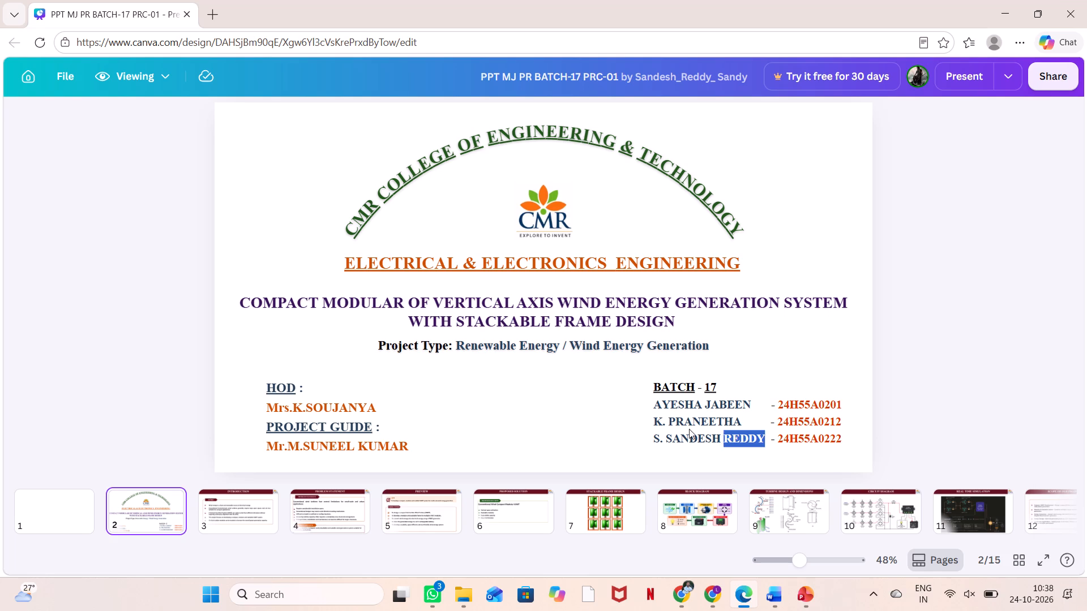
{"action": "left_click_drag", "start_coordinate": [689, 429], "coordinate": [655, 440]}
{"action": "key", "text": "ctrl+c"}
{"action": "key", "text": "alt+Tab"}
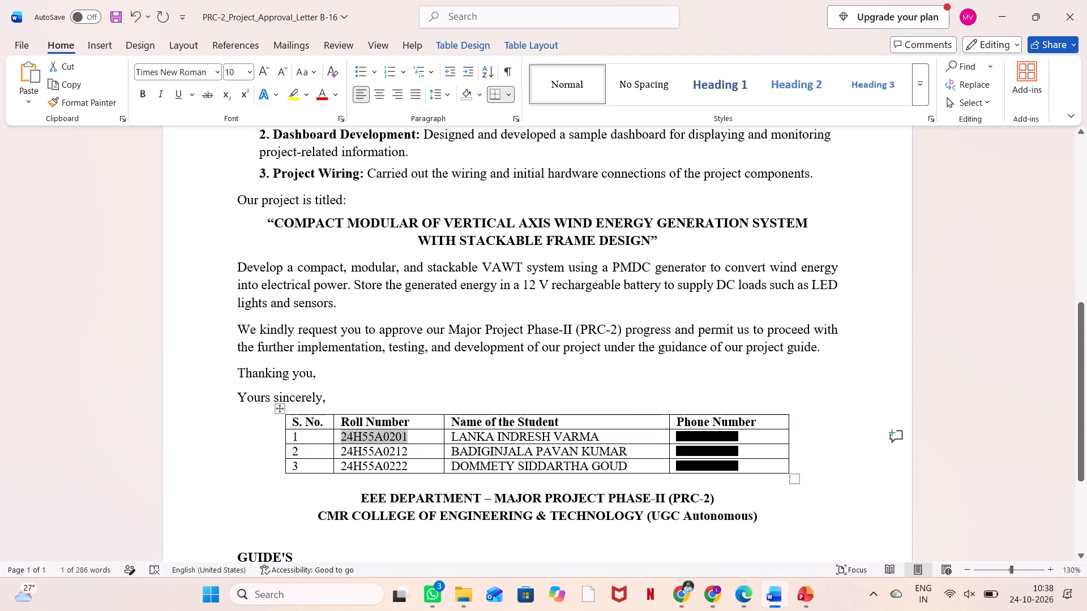
{"action": "triple_click", "coordinate": [525, 467]}
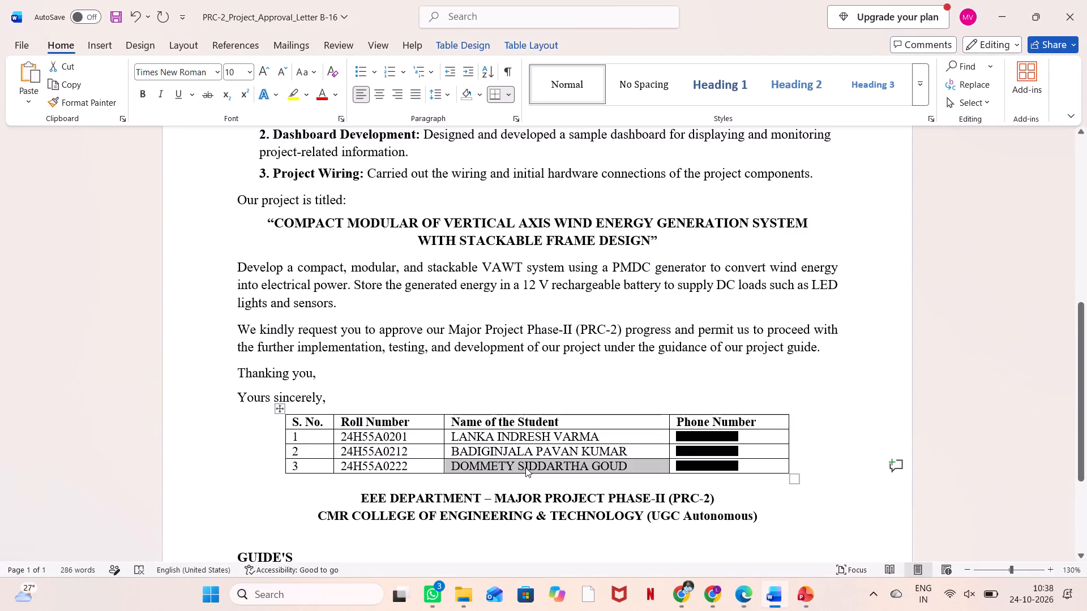
{"action": "key", "text": "ctrl+v"}
Replace the name in the Word table's second row with the second student's name from the Canva title slide.
{"action": "key", "text": "alt+Tab"}
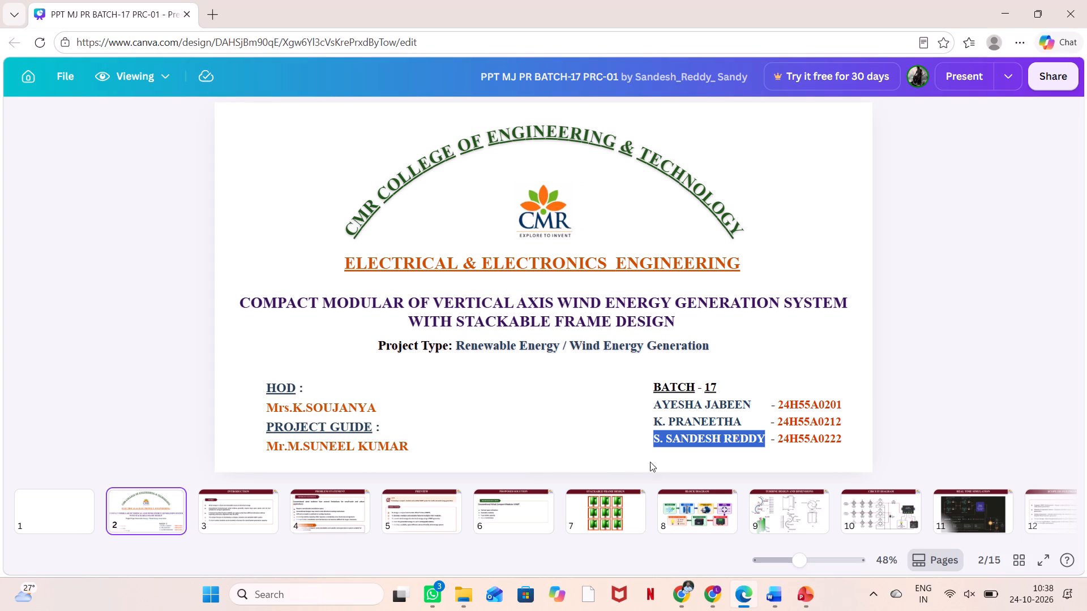
{"action": "left_click_drag", "start_coordinate": [742, 420], "coordinate": [657, 418]}
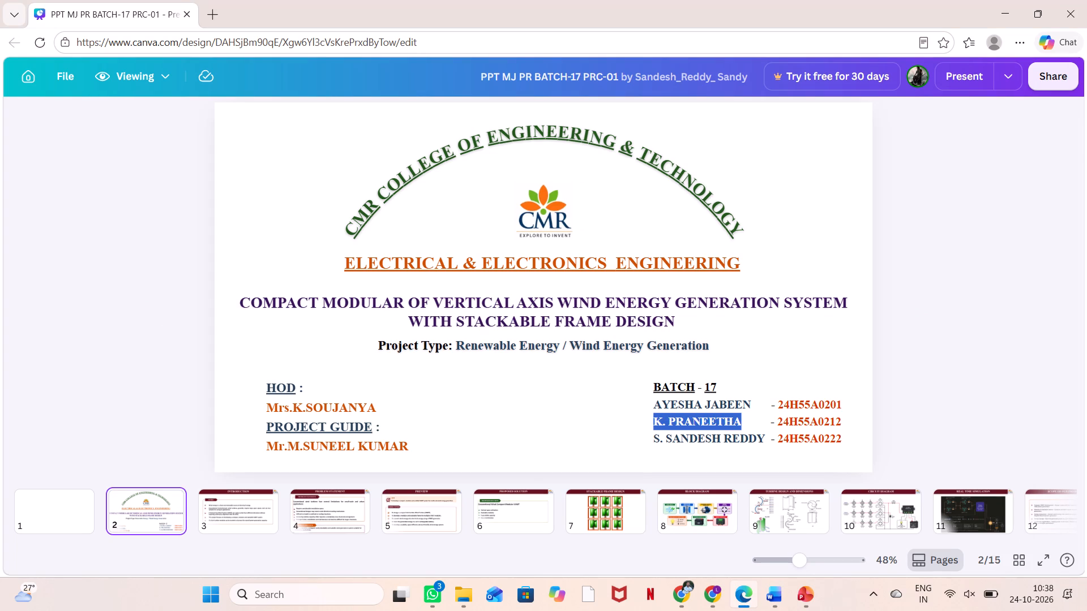
{"action": "left_click_drag", "start_coordinate": [657, 418], "coordinate": [645, 419]}
{"action": "key", "text": "ctrl+c"}
{"action": "key", "text": "alt+Tab"}
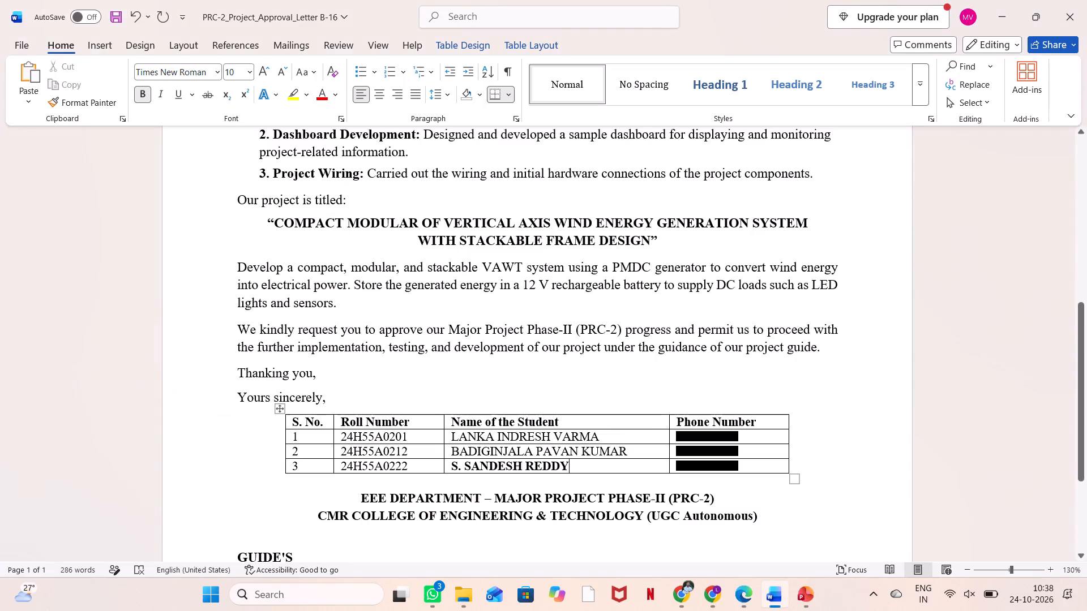
{"action": "triple_click", "coordinate": [625, 453]}
{"action": "key", "text": "ctrl+v"}
Replace the name in the Word table's first row with the first student's name from the Canva title slide.
{"action": "key", "text": "alt+Tab"}
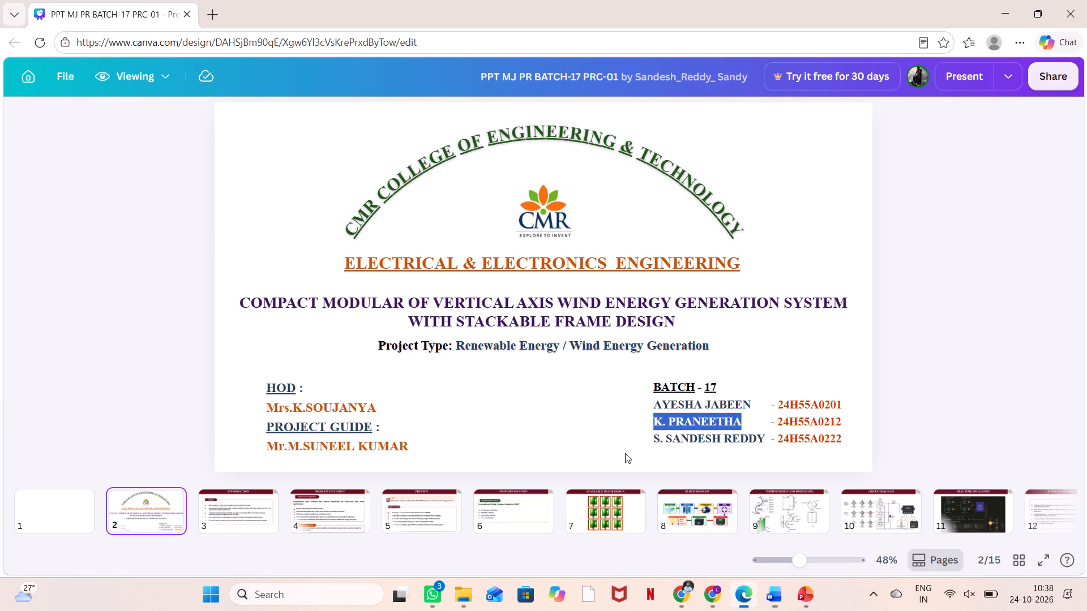
{"action": "left_click_drag", "start_coordinate": [750, 405], "coordinate": [658, 405]}
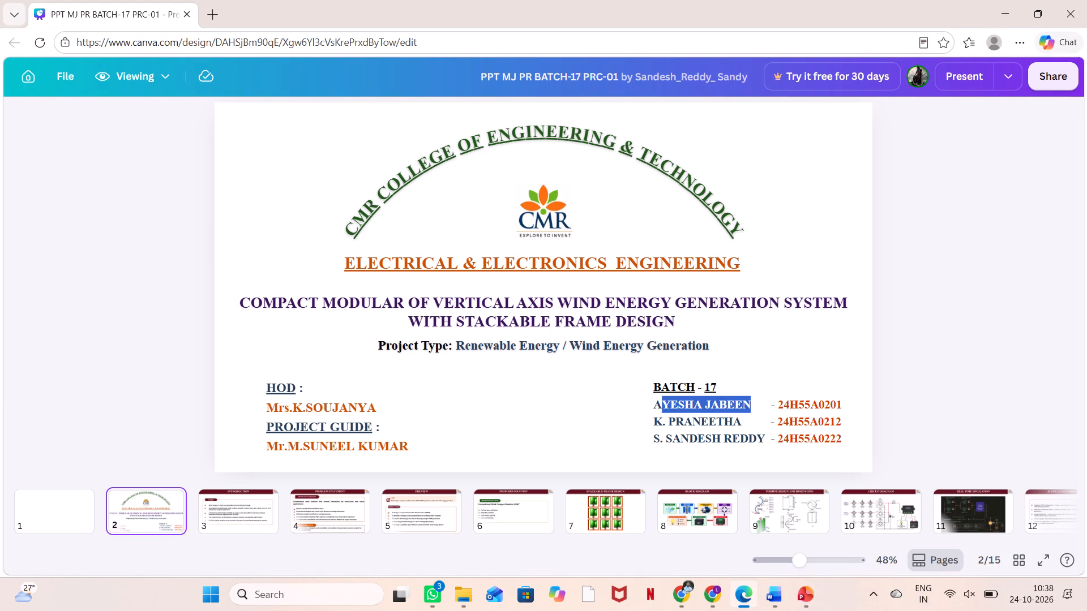
{"action": "left_click_drag", "start_coordinate": [658, 405], "coordinate": [656, 406]}
{"action": "key", "text": "ctrl+c"}
{"action": "key", "text": "alt+Tab"}
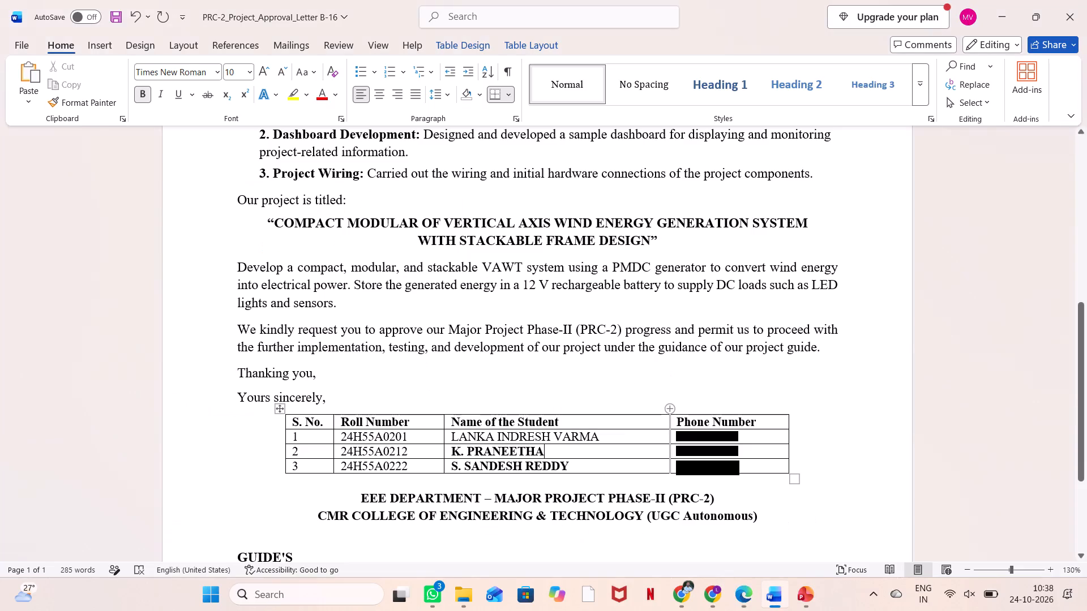
{"action": "left_click_drag", "start_coordinate": [610, 432], "coordinate": [573, 433]}
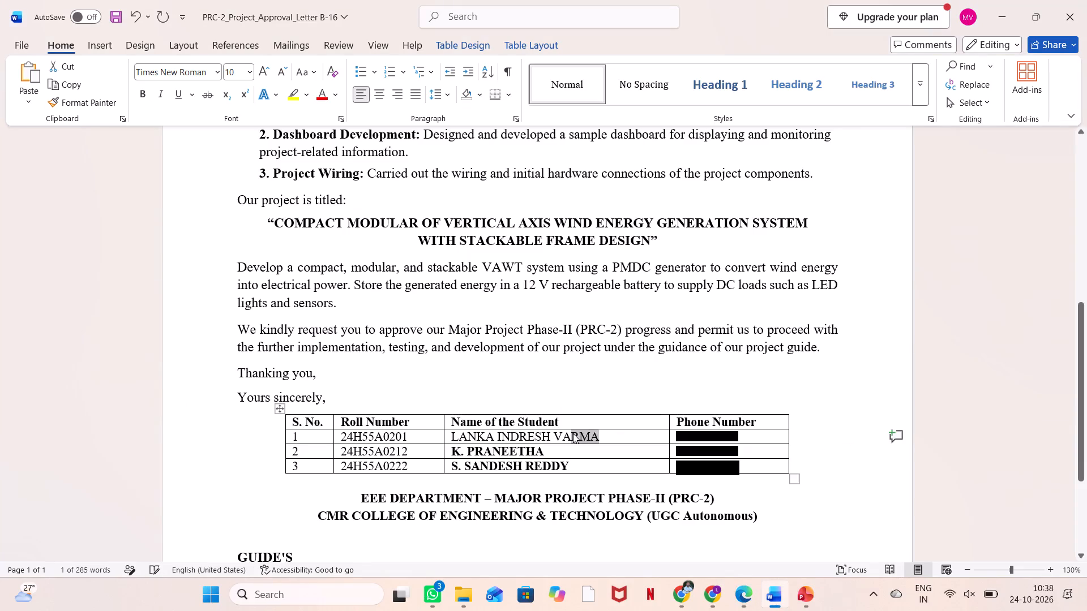
{"action": "key", "text": "ctrl+a"}
{"action": "triple_click", "coordinate": [573, 433]}
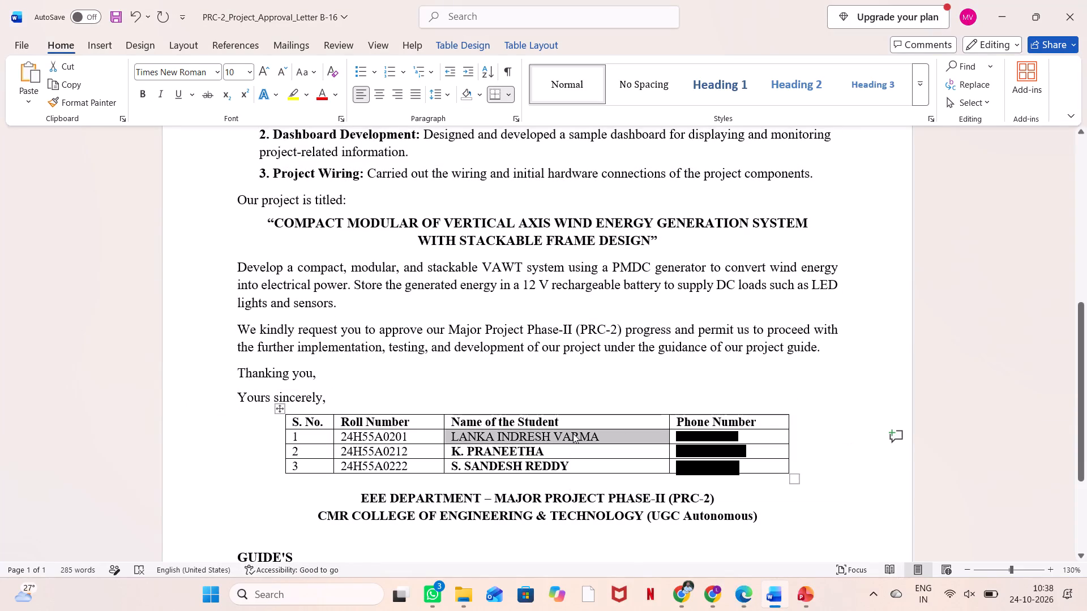
{"action": "key", "text": "ctrl+v"}
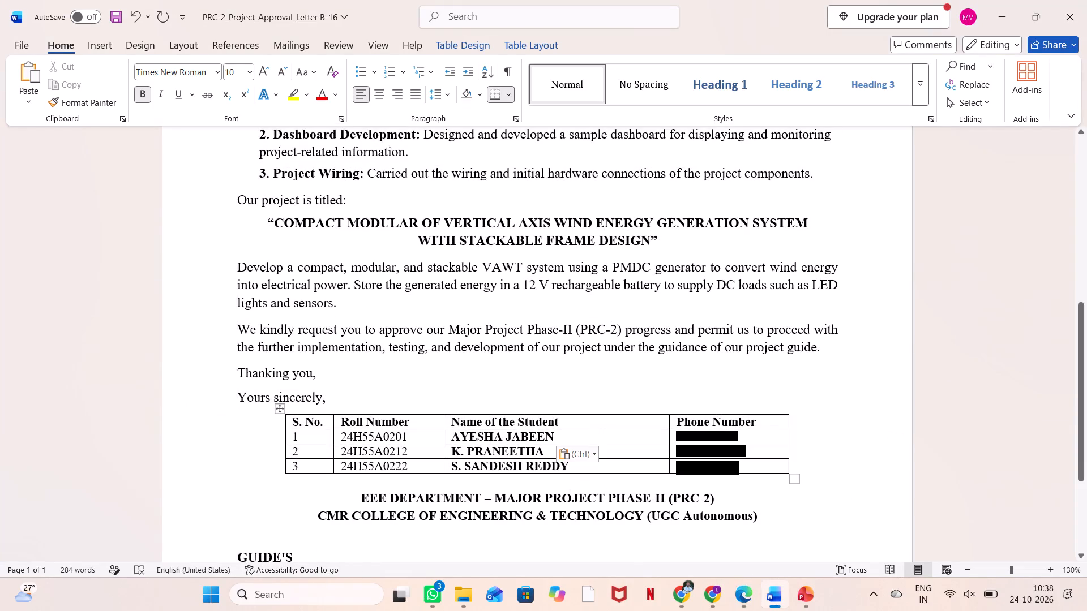
Remove the bold formatting from all three student names in the table.
{"action": "triple_click", "coordinate": [573, 433]}
{"action": "key", "text": "ctrl+b"}
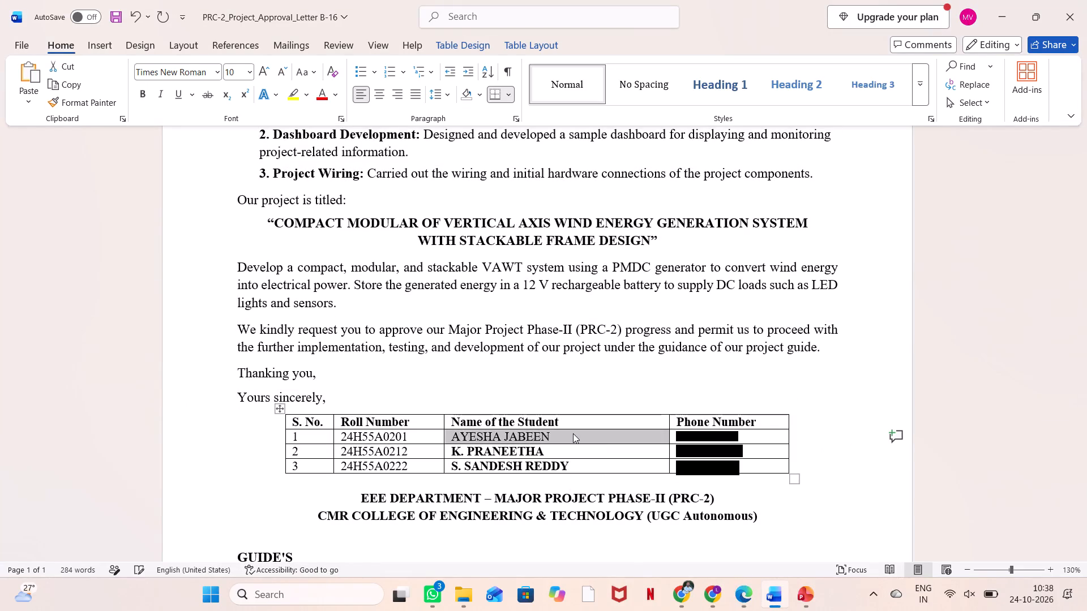
{"action": "triple_click", "coordinate": [561, 454]}
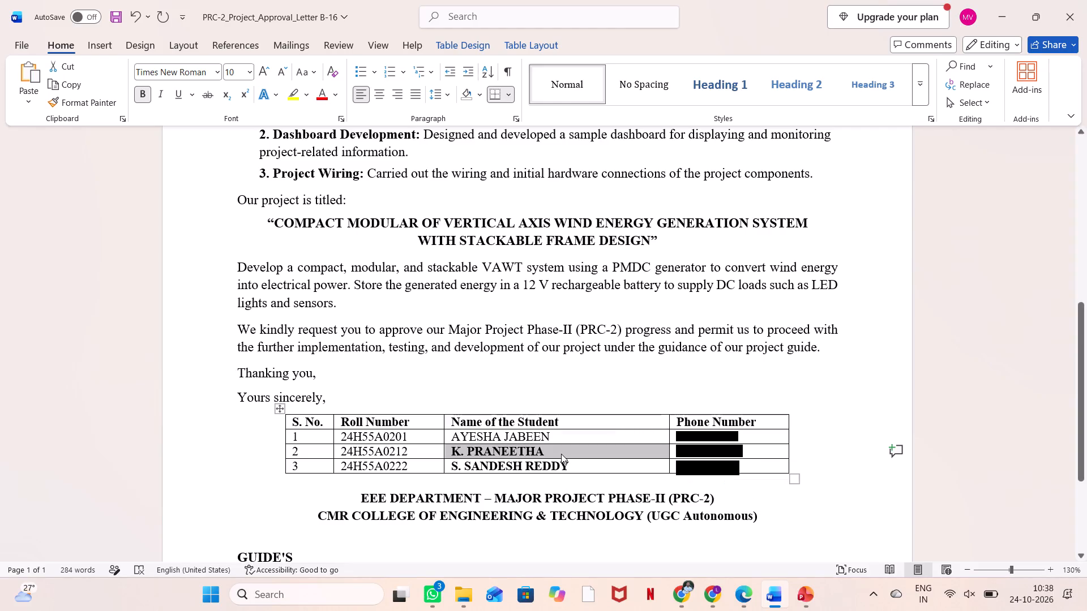
{"action": "key", "text": "ctrl+b"}
{"action": "triple_click", "coordinate": [560, 463]}
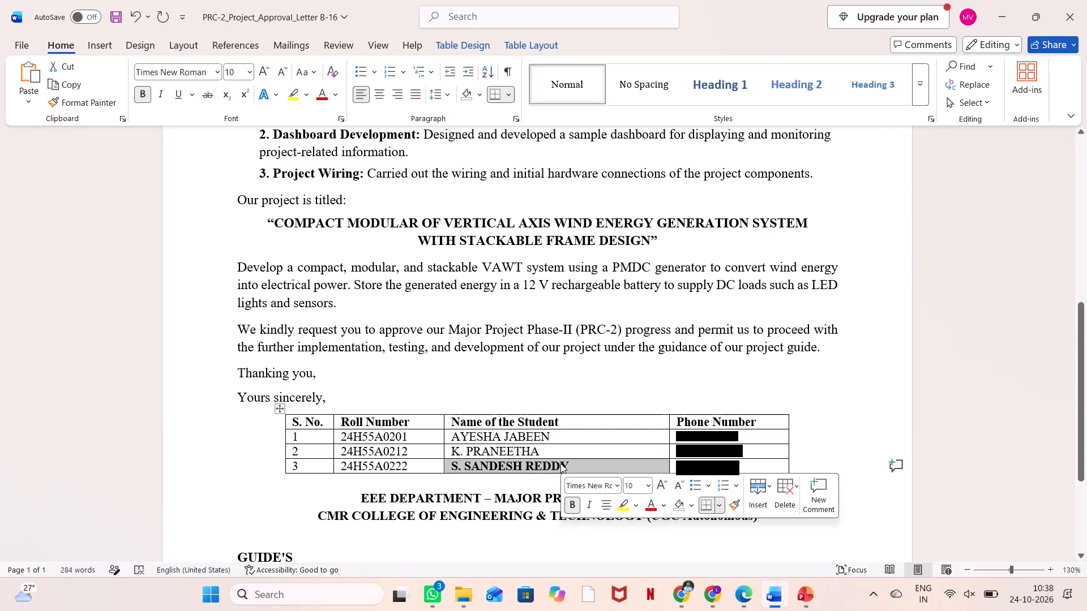
{"action": "key", "text": "ctrl+b"}
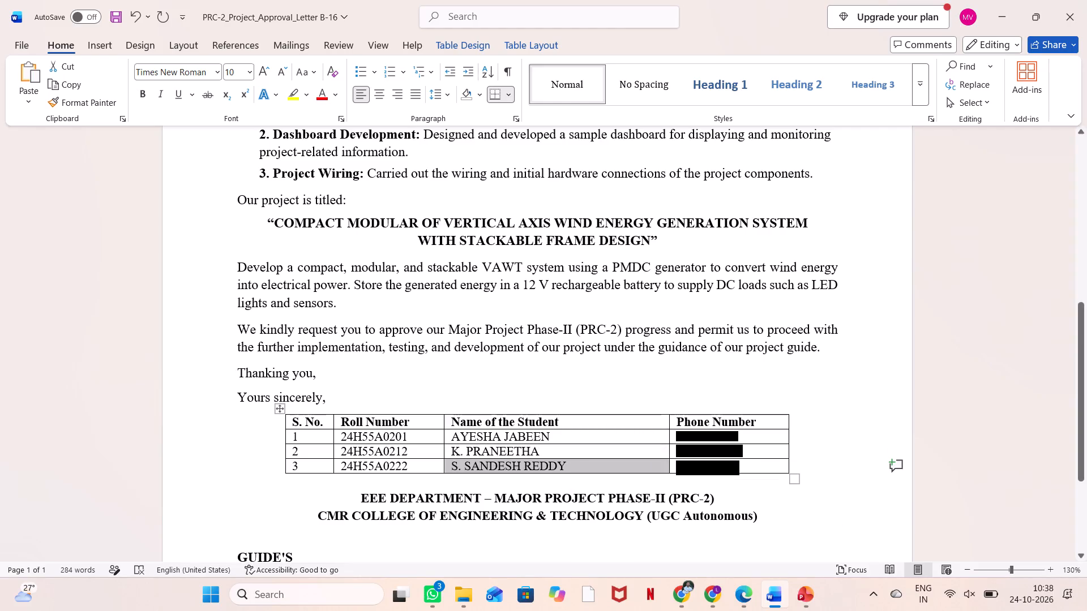
Select the phone number cell in the student table's first row.
{"action": "triple_click", "coordinate": [743, 435]}
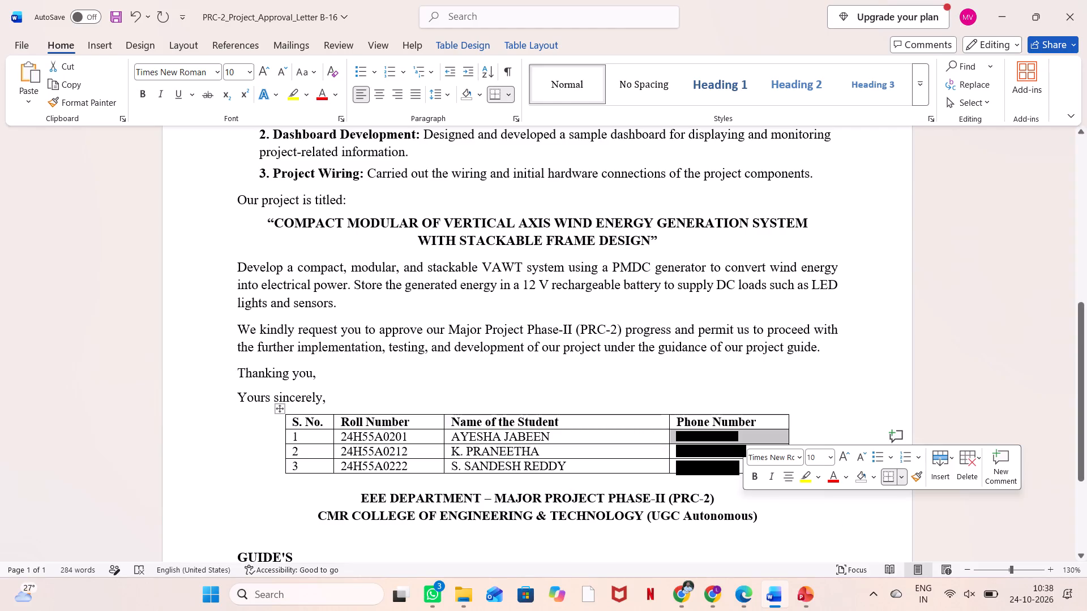
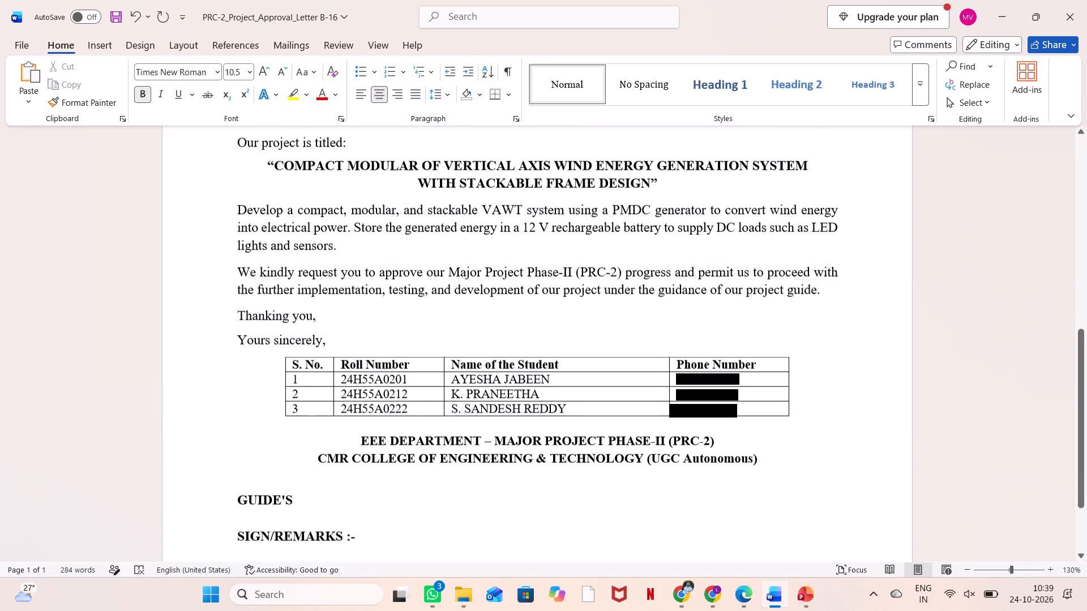
Save the letter as a new Word document named PRC-2_Project_Approval_Letter B-17 in the Downloads folder.
{"action": "scroll", "coordinate": [854, 545], "scroll_direction": "down", "scroll_amount": 3}
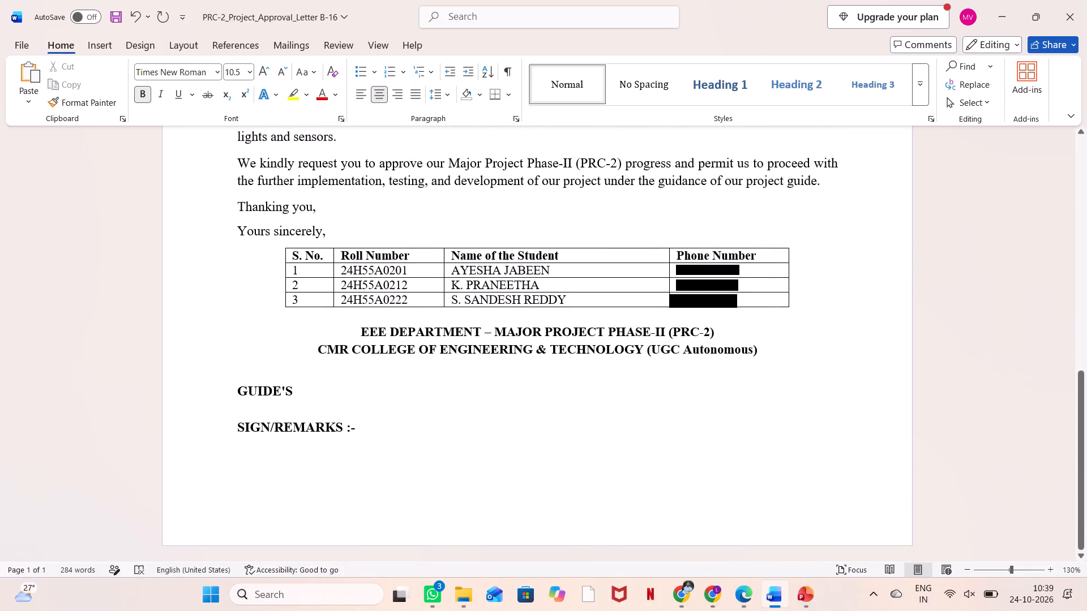
{"action": "scroll", "coordinate": [628, 385], "scroll_direction": "down", "scroll_amount": 3}
{"action": "left_click", "coordinate": [24, 44]}
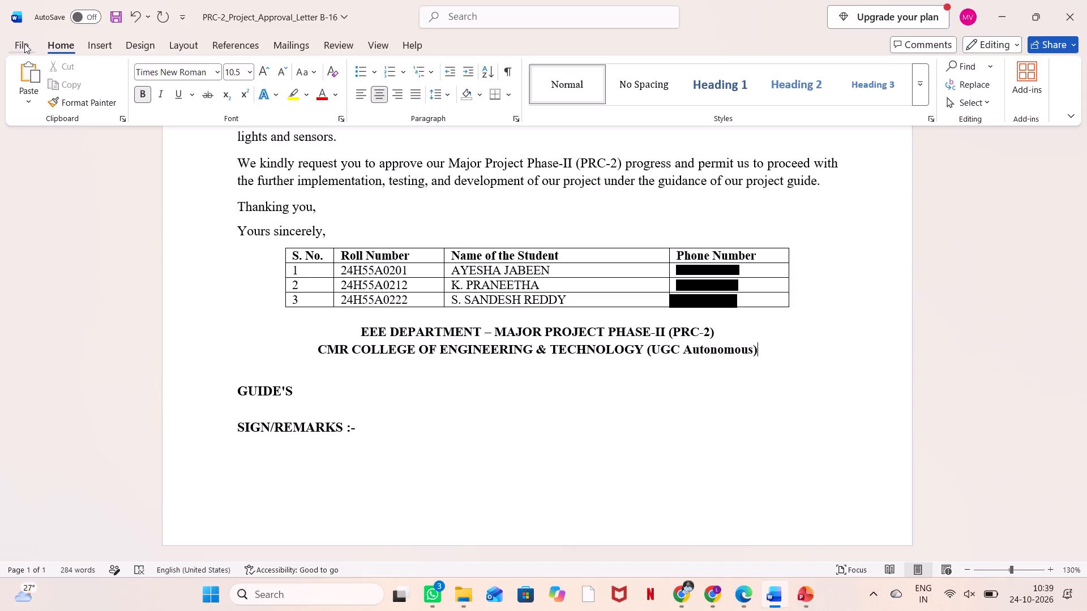
{"action": "left_click", "coordinate": [39, 260]}
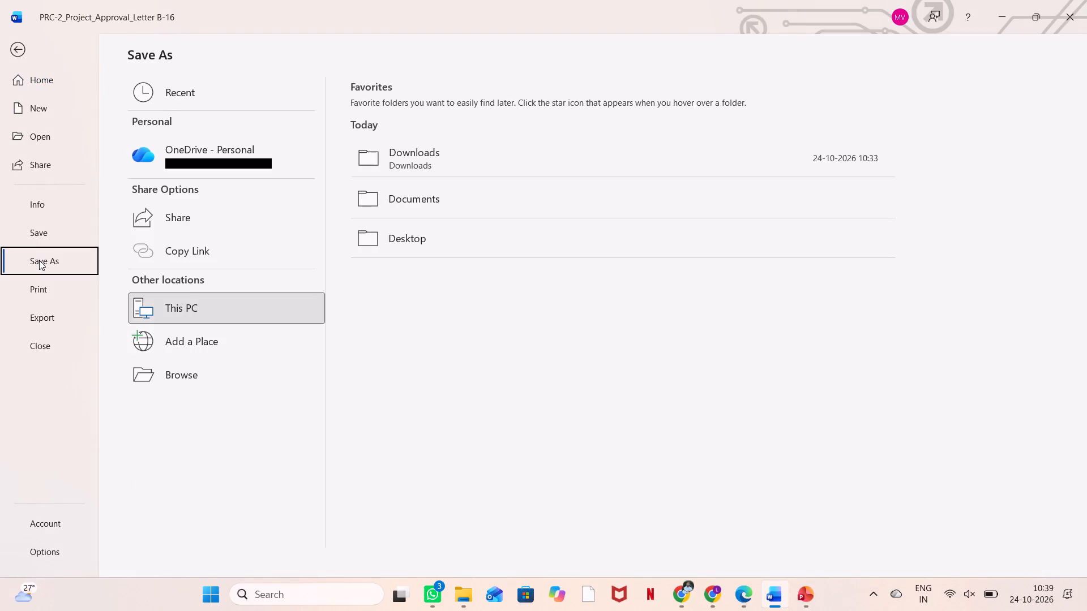
{"action": "left_click", "coordinate": [198, 305]}
{"action": "left_click", "coordinate": [414, 170]}
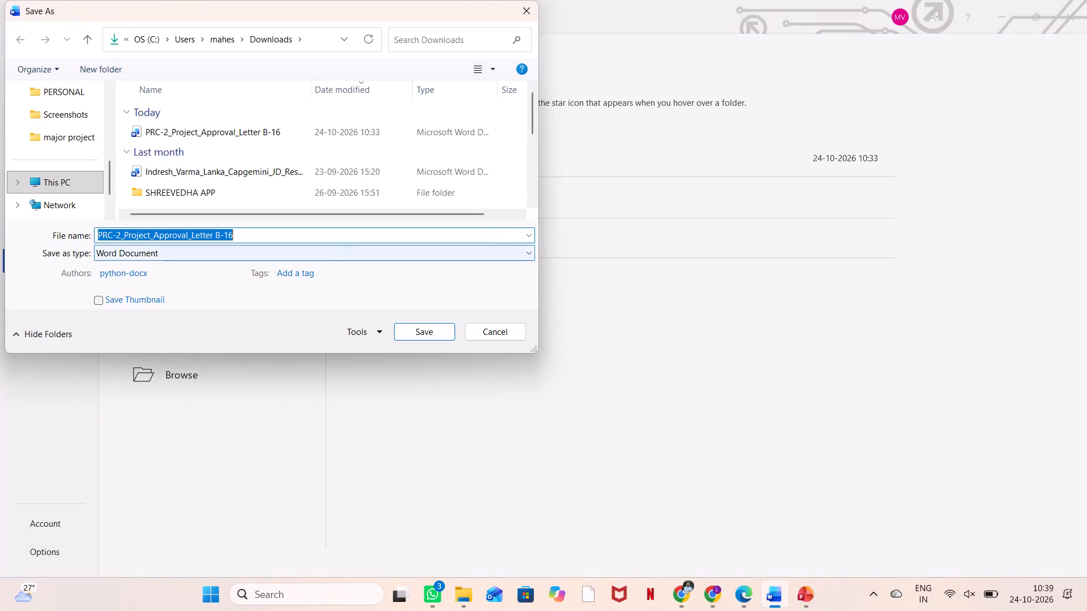
{"action": "left_click", "coordinate": [333, 234]}
{"action": "key", "text": "BackSpace"}
{"action": "key", "text": "BackSpace"}
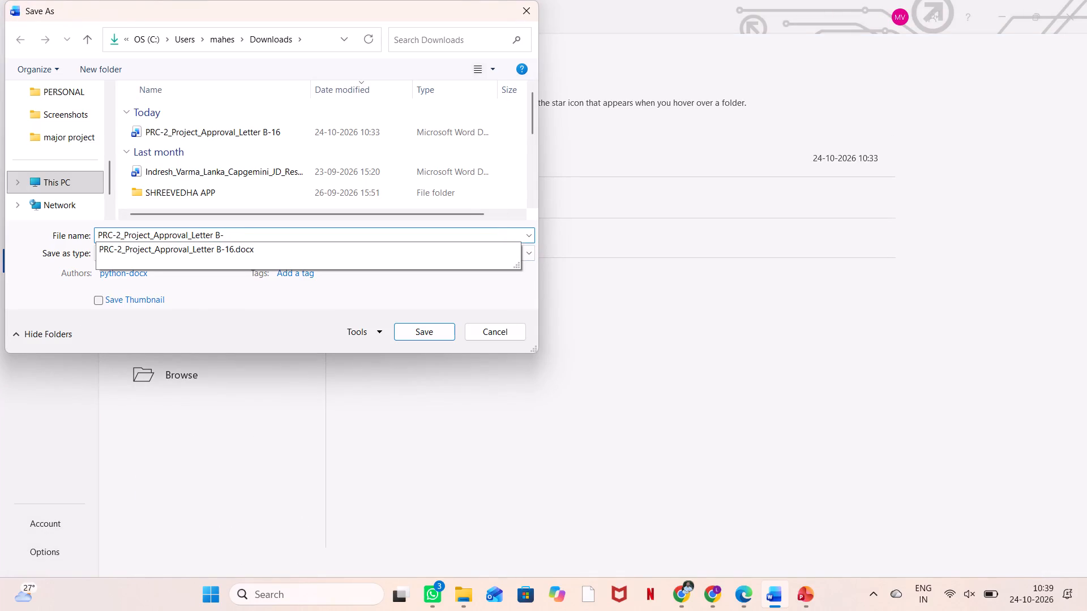
{"action": "type", "text": "17"}
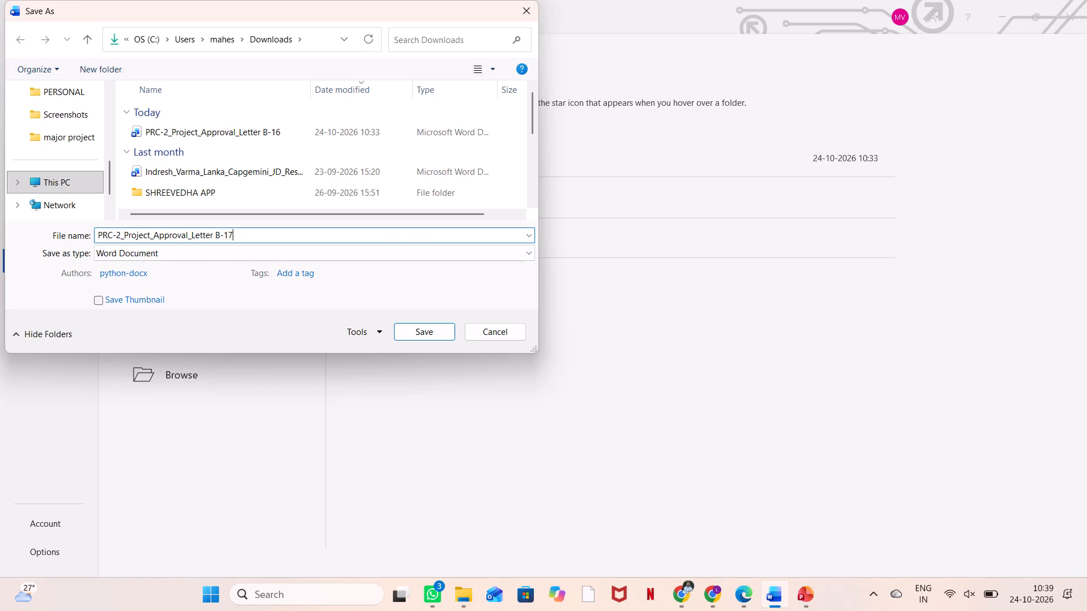
{"action": "key", "text": "Return"}
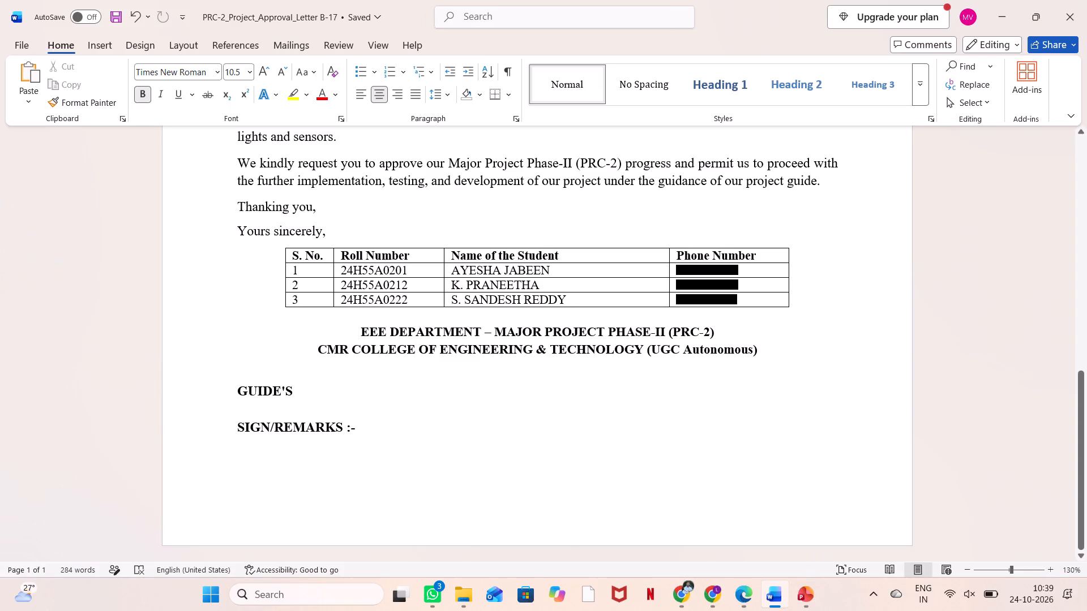
Switch from the Word letter to the Batch 17 Canva presentation.
{"action": "key", "text": "alt+Tab"}
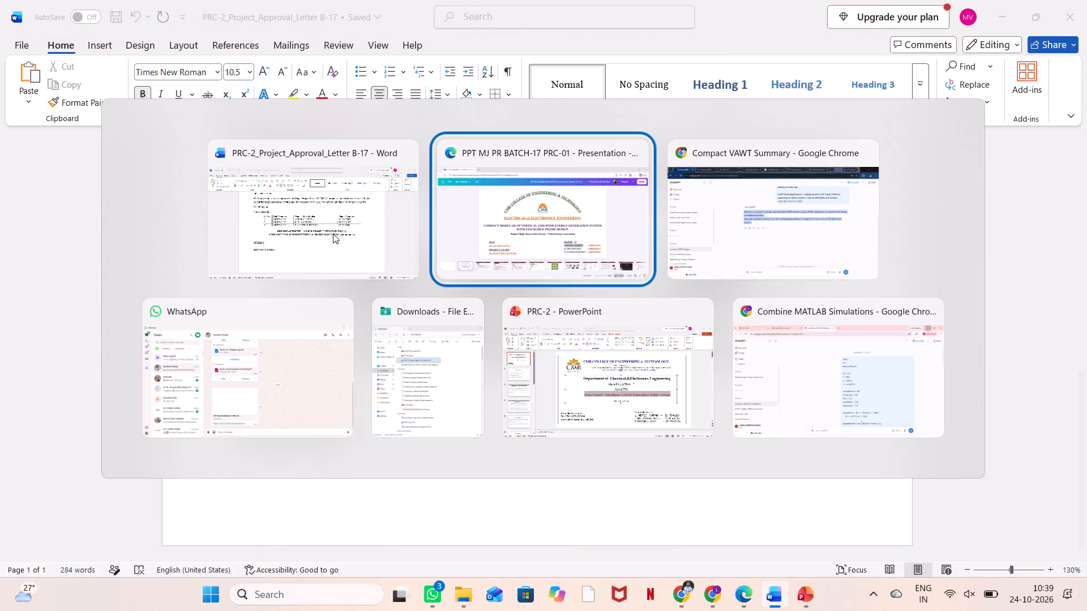
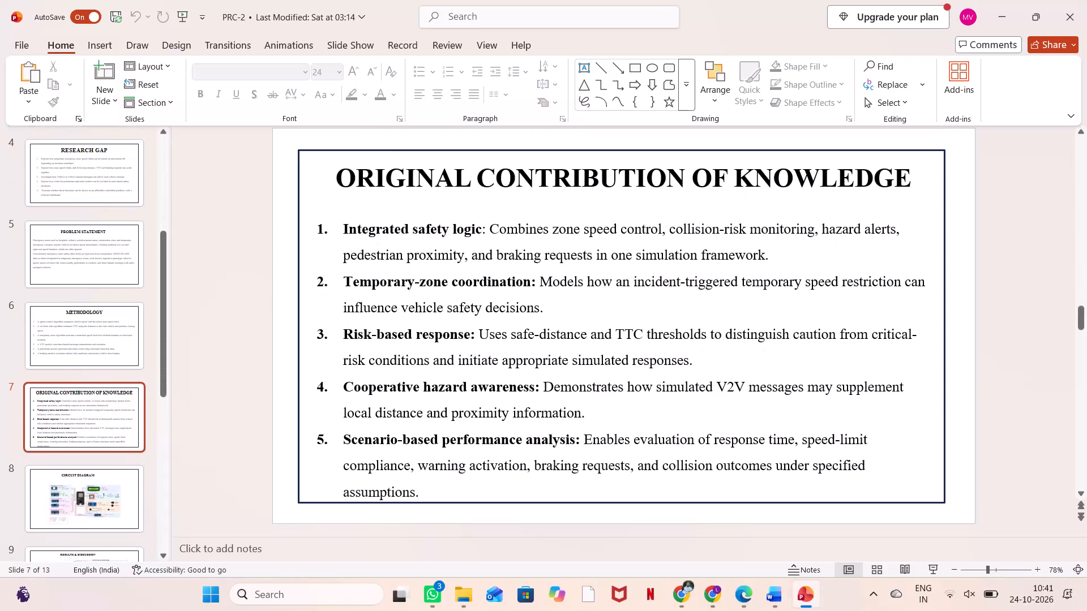
Look through the PRC-2 presentation's slides from the original contribution of knowledge to the results and discussion.
{"action": "scroll", "coordinate": [850, 342], "scroll_direction": "down", "scroll_amount": 2}
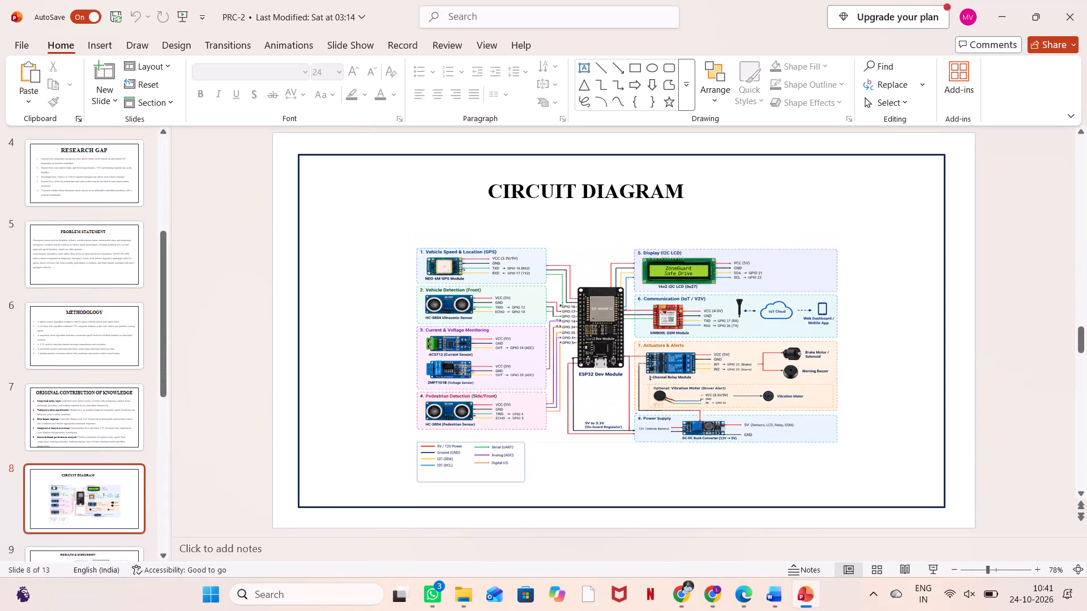
{"action": "scroll", "coordinate": [850, 342], "scroll_direction": "down", "scroll_amount": 1}
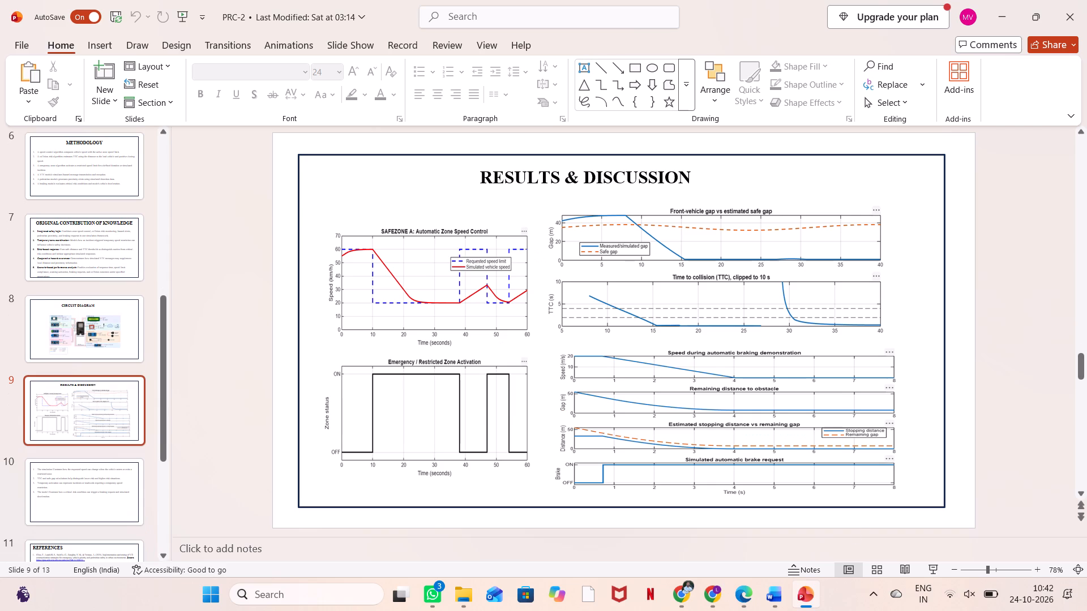
Switch to the B-17 approval letter in Word and review its project title, description and completed activities.
{"action": "left_click", "coordinate": [774, 600]}
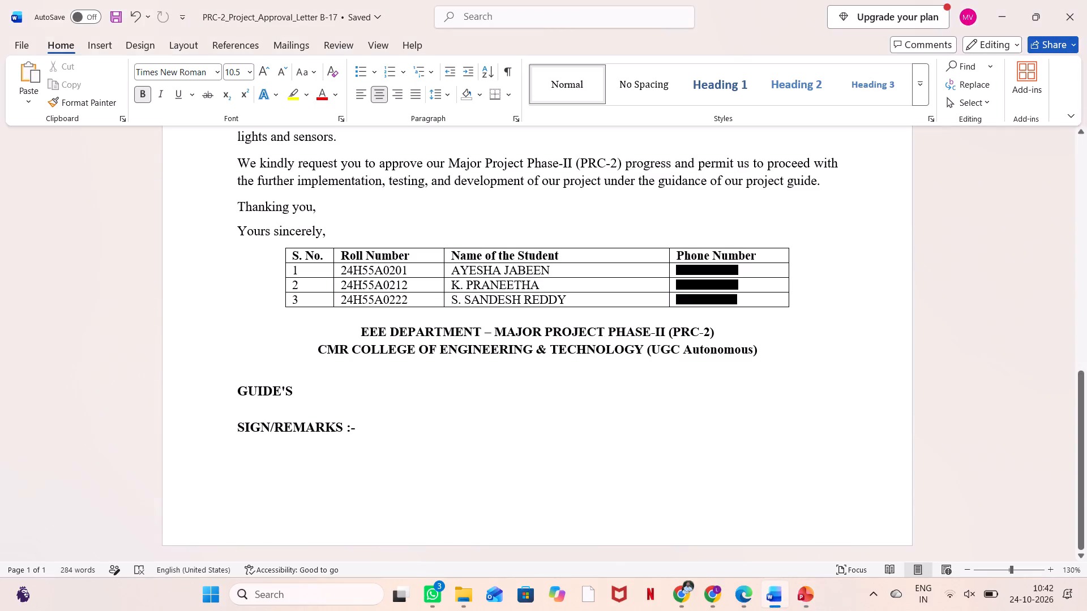
{"action": "scroll", "coordinate": [694, 454], "scroll_direction": "up", "scroll_amount": 2}
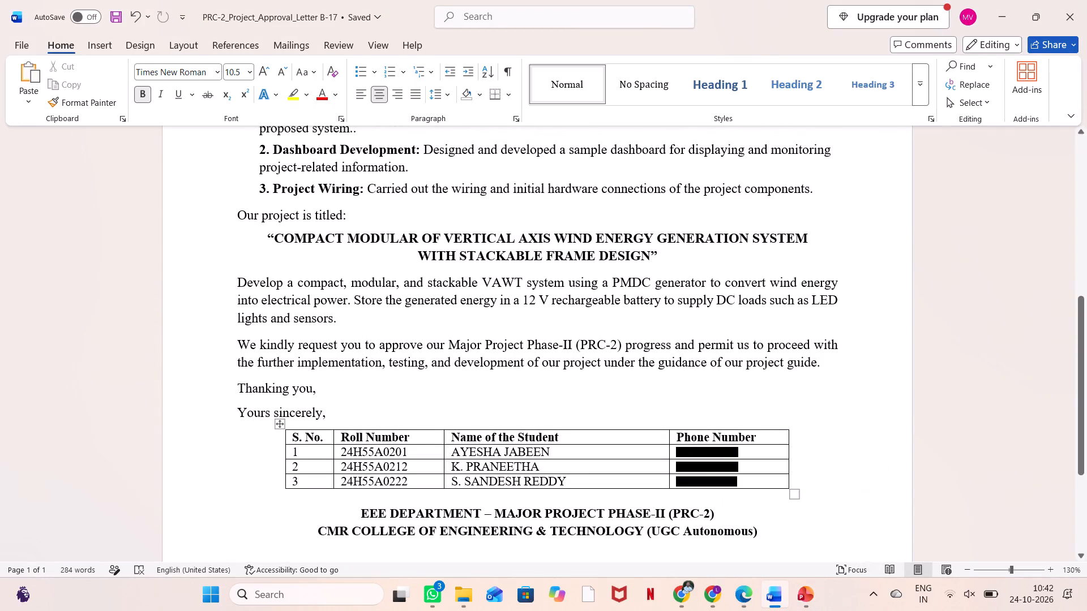
{"action": "scroll", "coordinate": [482, 340], "scroll_direction": "up", "scroll_amount": 3}
{"action": "scroll", "coordinate": [482, 340], "scroll_direction": "right", "scroll_amount": 1}
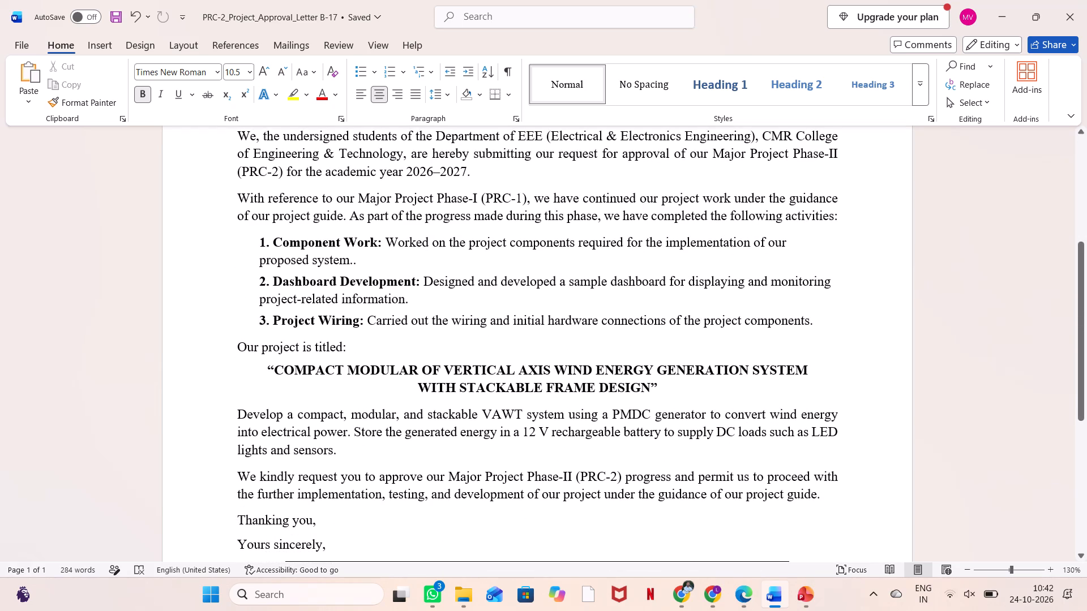
Switch to the Downloads folder in File Explorer, where the PRC-2 approval letters are stored.
{"action": "left_click", "coordinate": [463, 603]}
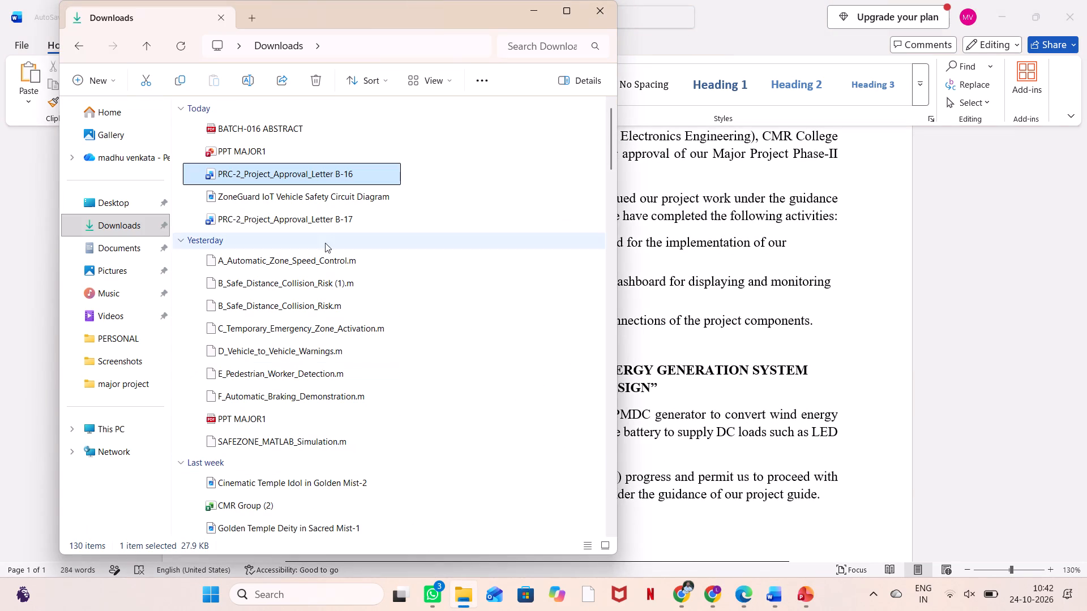
Open the PRC-2_Project_Approval_Letter B-16 document from the Downloads folder in Word.
{"action": "double_click", "coordinate": [335, 173]}
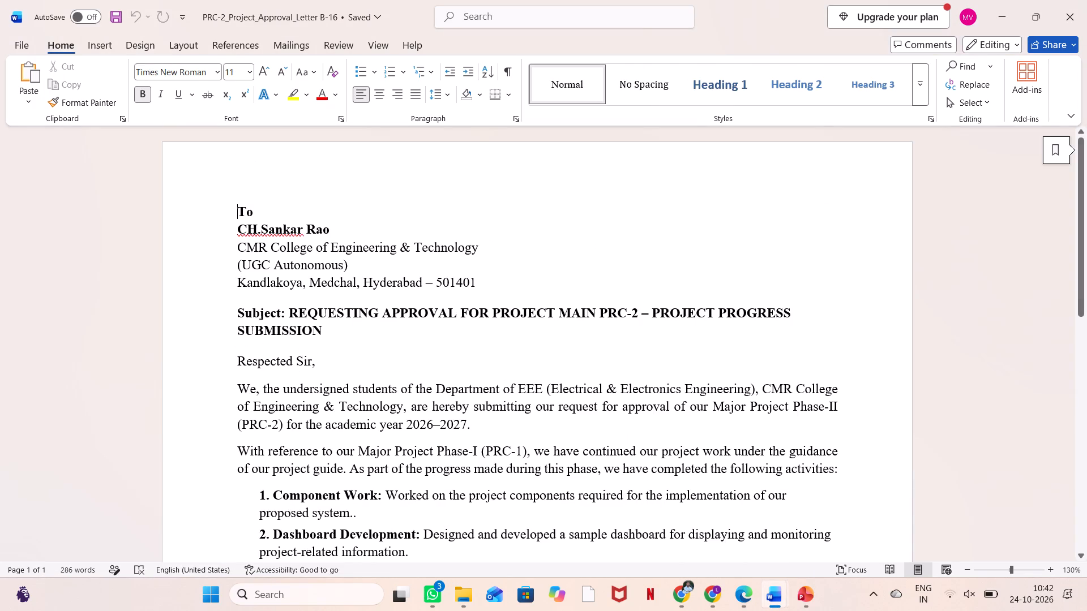
Switch from the B-16 approval letter in Word to the PRC-2 presentation in PowerPoint.
{"action": "left_click", "coordinate": [806, 594]}
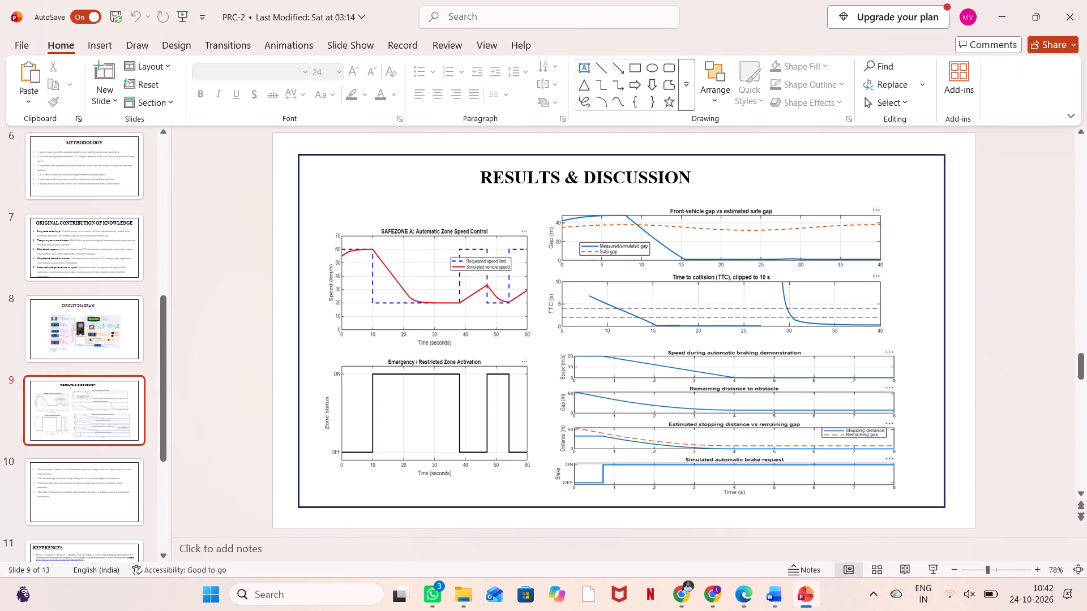
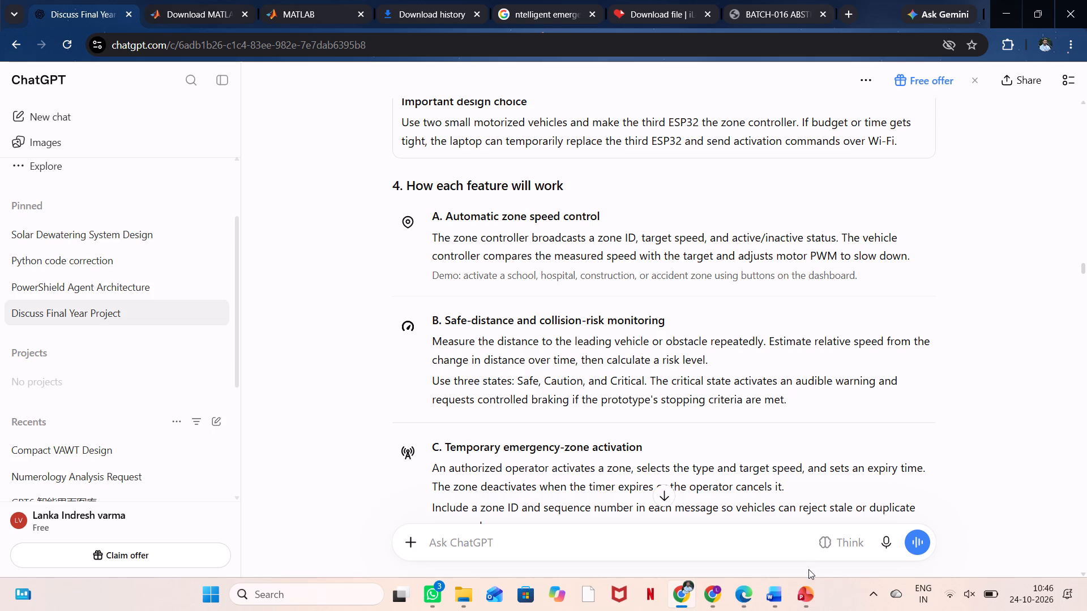
Switch to the PRC-2 presentation in PowerPoint and examine the Circuit Diagram slide closely, including module connections and the ESP32 wiring.
{"action": "left_click", "coordinate": [805, 603]}
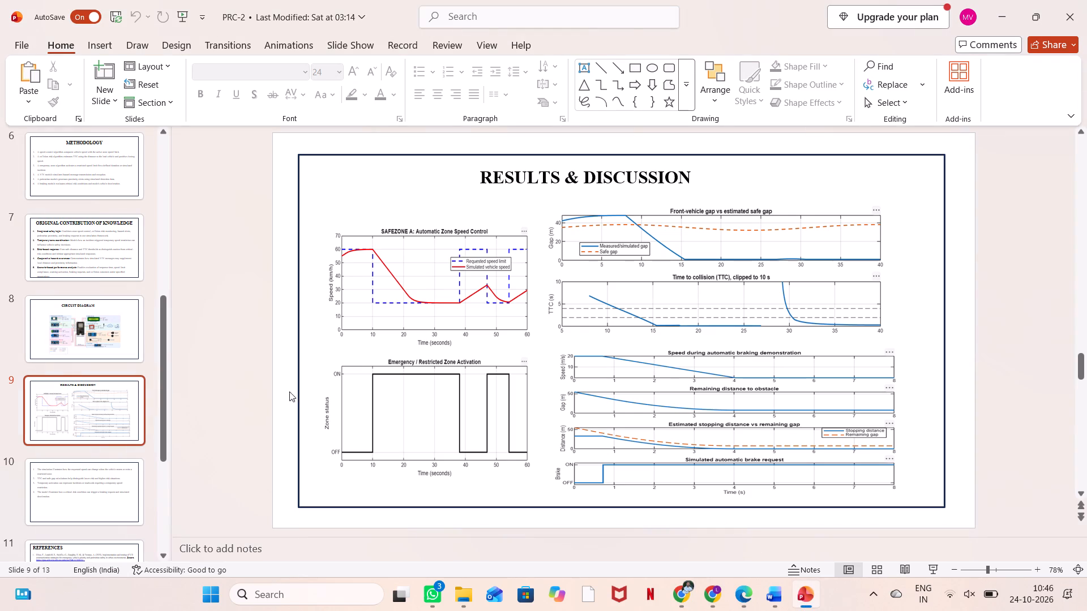
{"action": "left_click", "coordinate": [117, 326]}
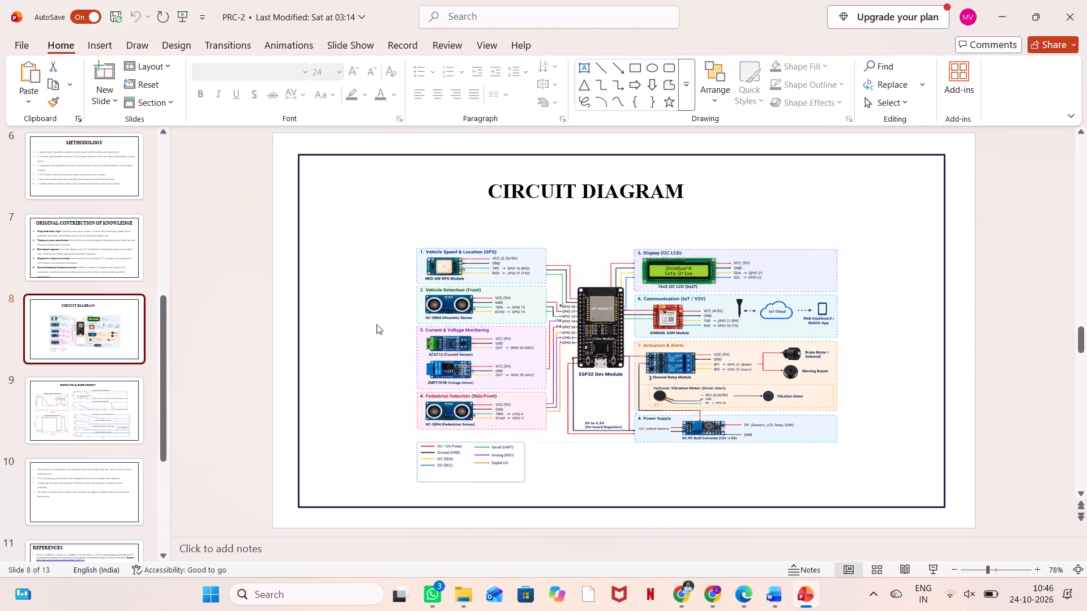
{"action": "scroll", "coordinate": [593, 338], "scroll_direction": "up", "scroll_amount": 6, "text": "ctrl"}
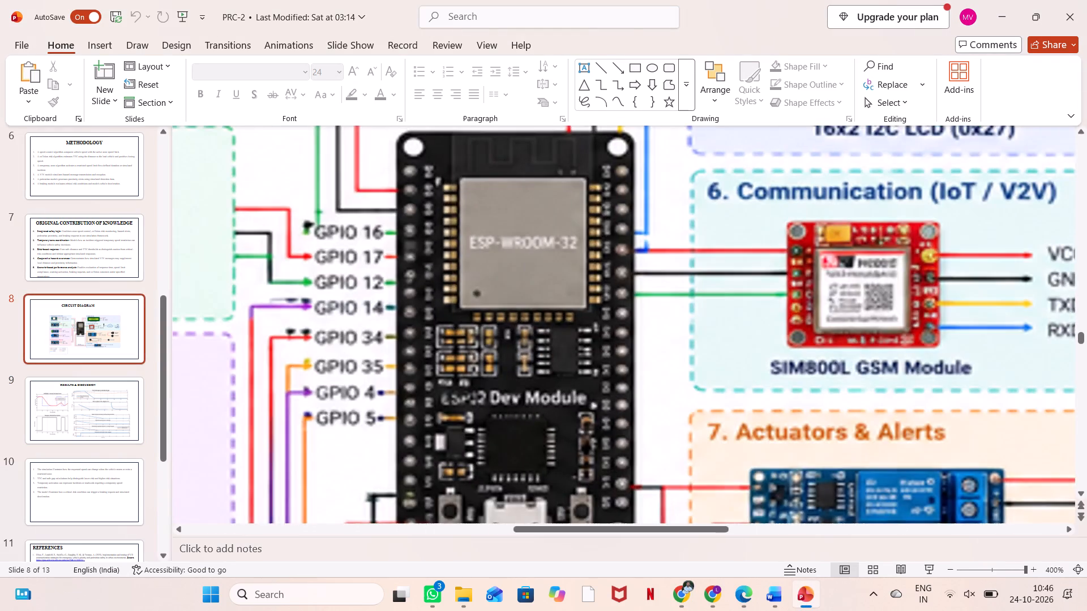
{"action": "scroll", "coordinate": [593, 338], "scroll_direction": "down", "scroll_amount": 5, "text": "ctrl"}
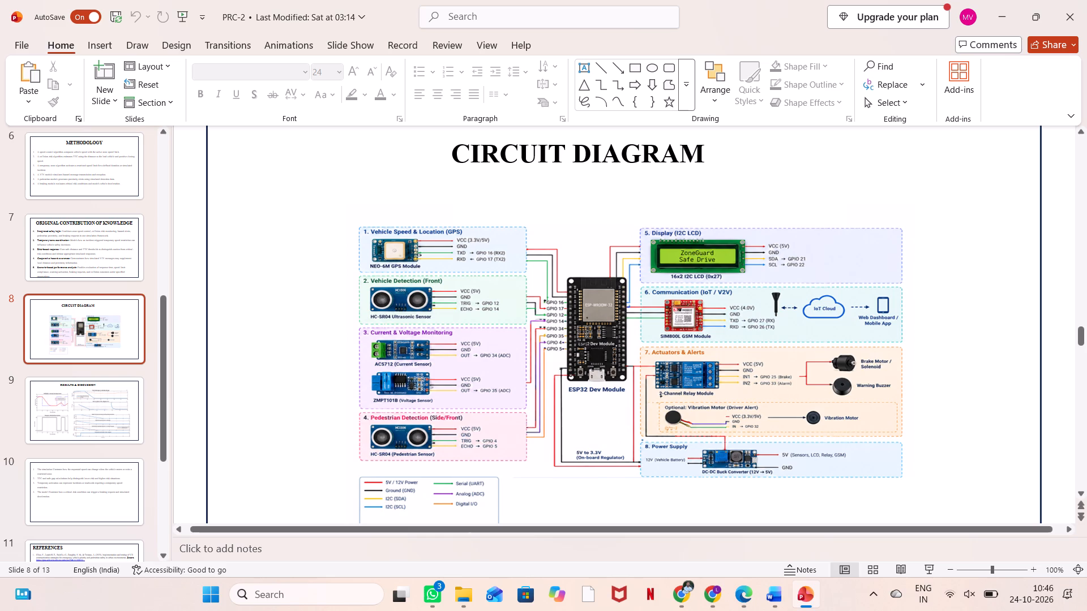
{"action": "scroll", "coordinate": [499, 292], "scroll_direction": "up", "scroll_amount": 1, "text": "ctrl"}
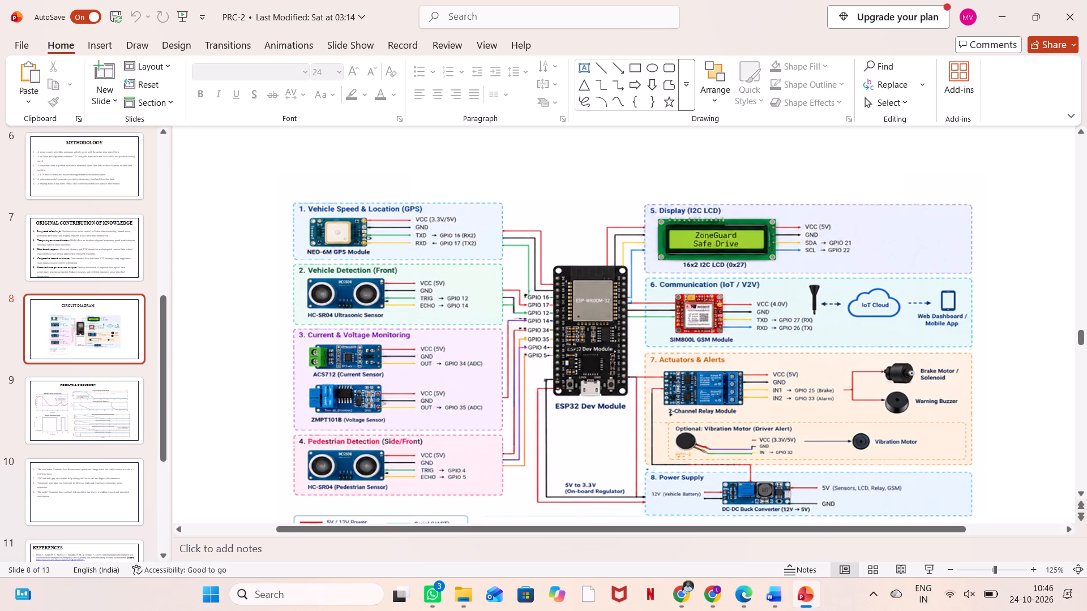
{"action": "scroll", "coordinate": [577, 358], "scroll_direction": "down", "scroll_amount": 2, "text": "ctrl"}
{"action": "scroll", "coordinate": [577, 358], "scroll_direction": "up", "scroll_amount": 4, "text": "ctrl"}
{"action": "scroll", "coordinate": [577, 358], "scroll_direction": "down", "scroll_amount": 2, "text": "ctrl"}
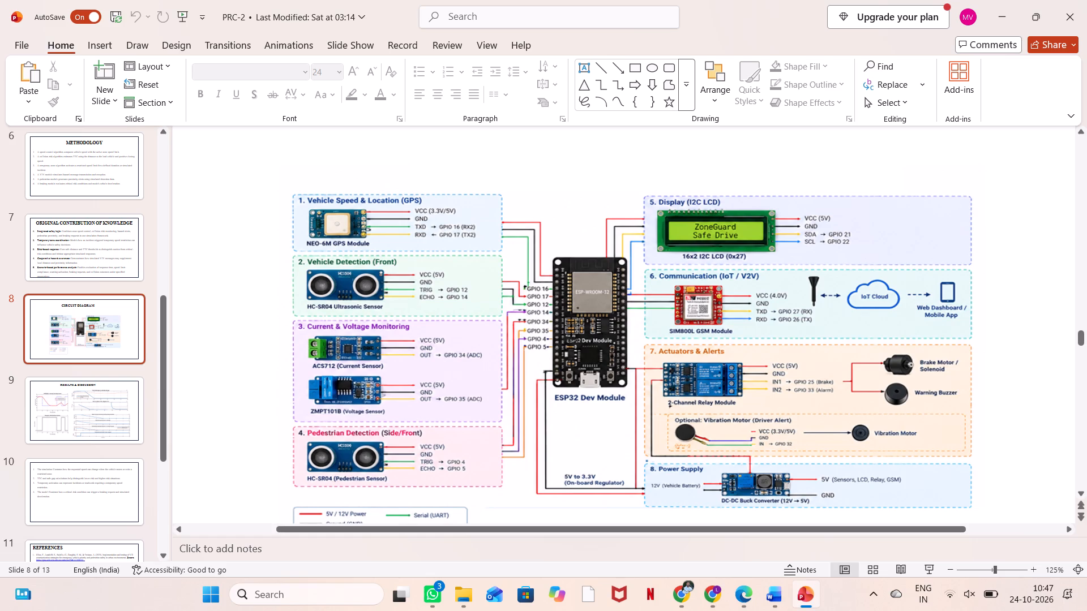
{"action": "scroll", "coordinate": [577, 358], "scroll_direction": "down", "scroll_amount": 1, "text": "ctrl"}
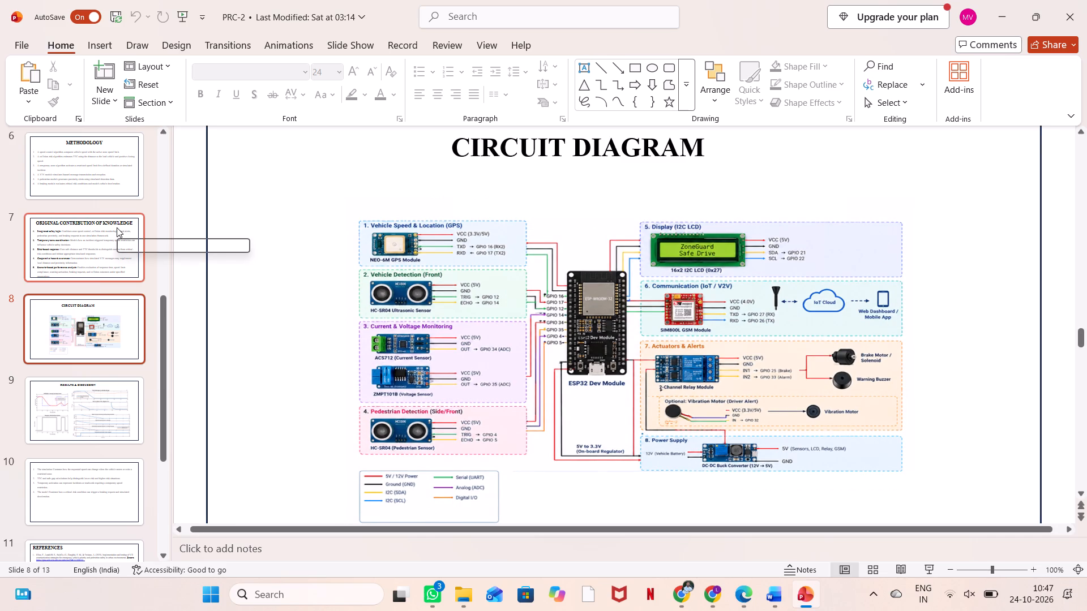
Examine the Results & Discussion graphs on slide 9 and the numbered discussion points on slide 10.
{"action": "scroll", "coordinate": [117, 227], "scroll_direction": "up", "scroll_amount": 1}
{"action": "scroll", "coordinate": [117, 227], "scroll_direction": "down", "scroll_amount": 1}
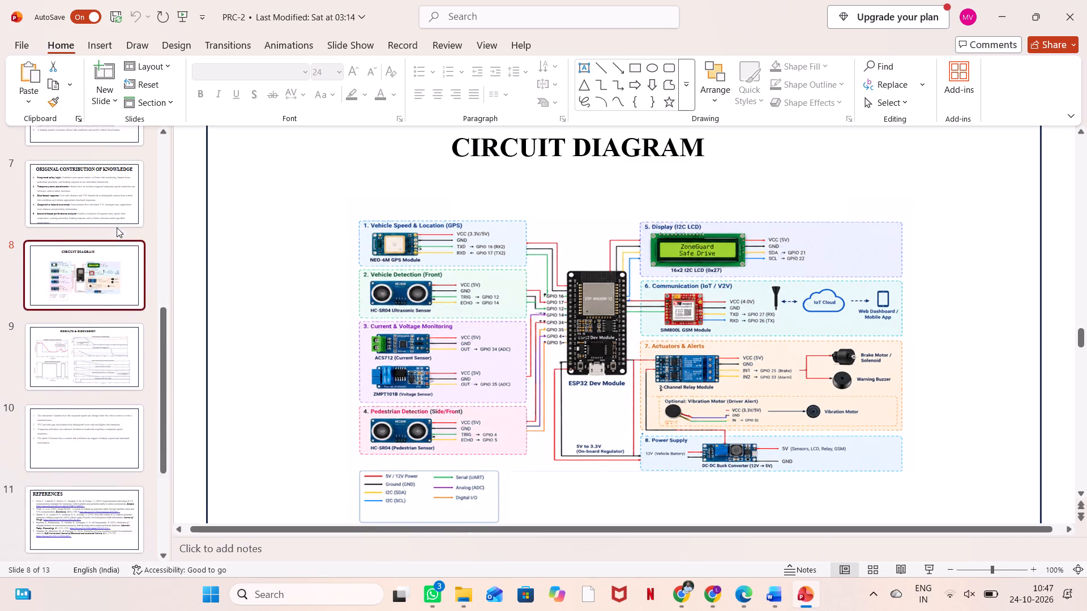
{"action": "scroll", "coordinate": [117, 227], "scroll_direction": "down", "scroll_amount": 1}
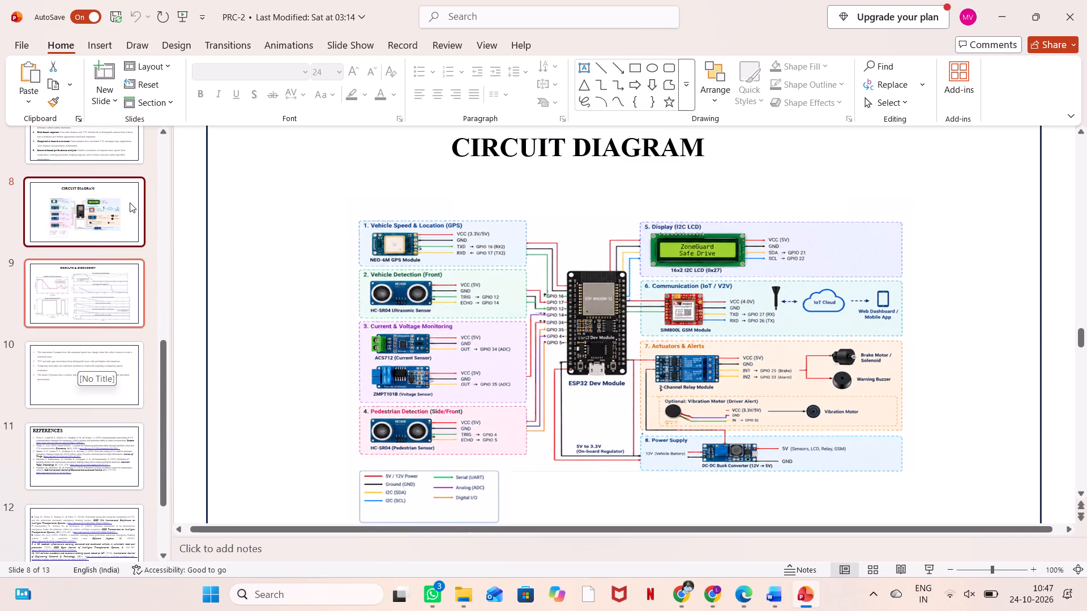
{"action": "left_click", "coordinate": [91, 278]}
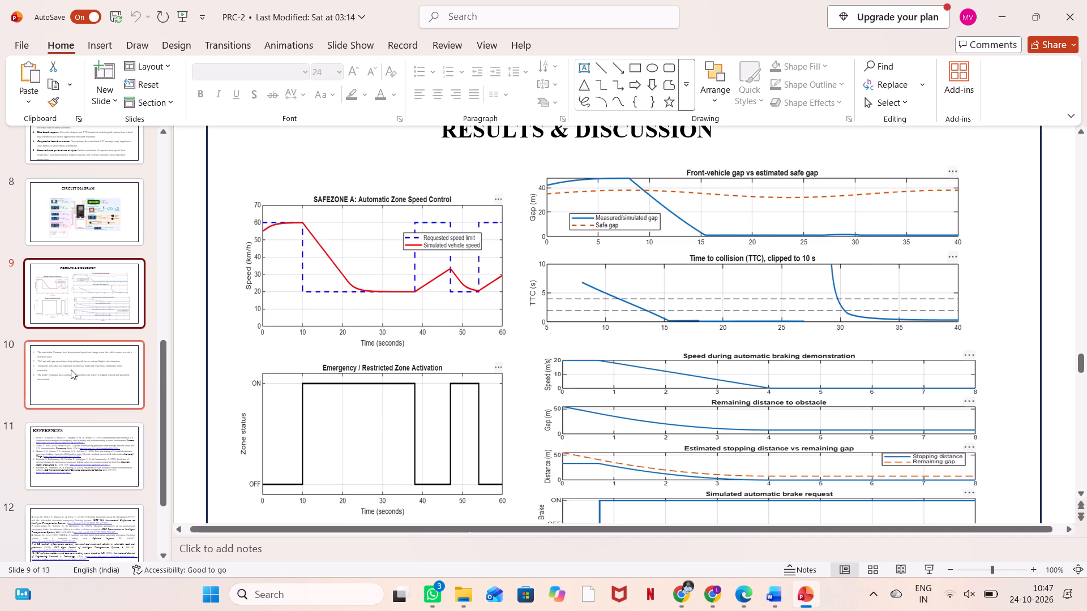
{"action": "left_click", "coordinate": [71, 369]}
{"action": "left_click", "coordinate": [74, 320]}
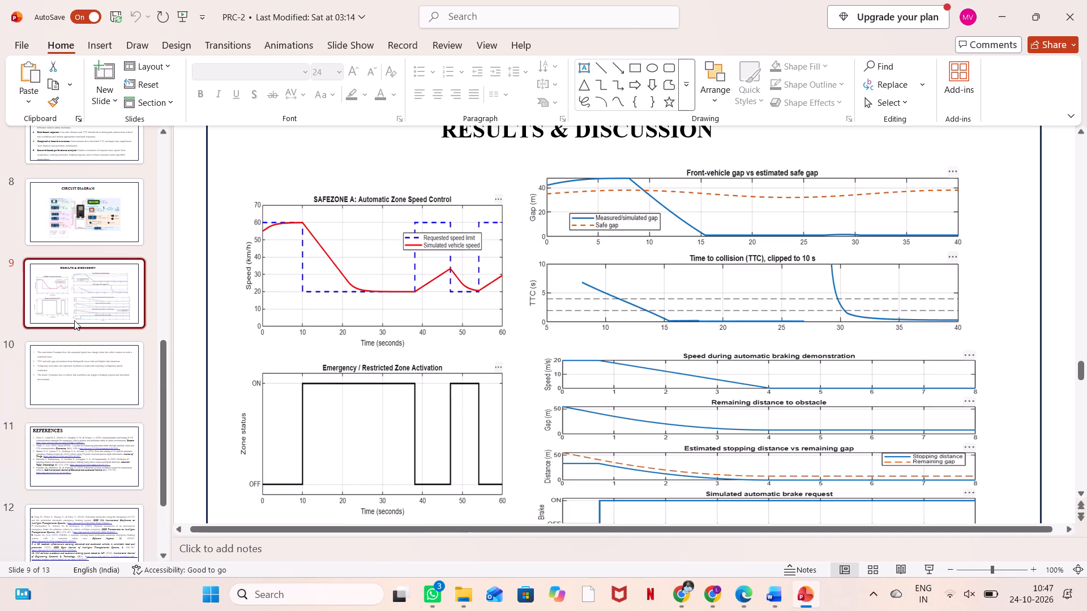
{"action": "left_click", "coordinate": [70, 382]}
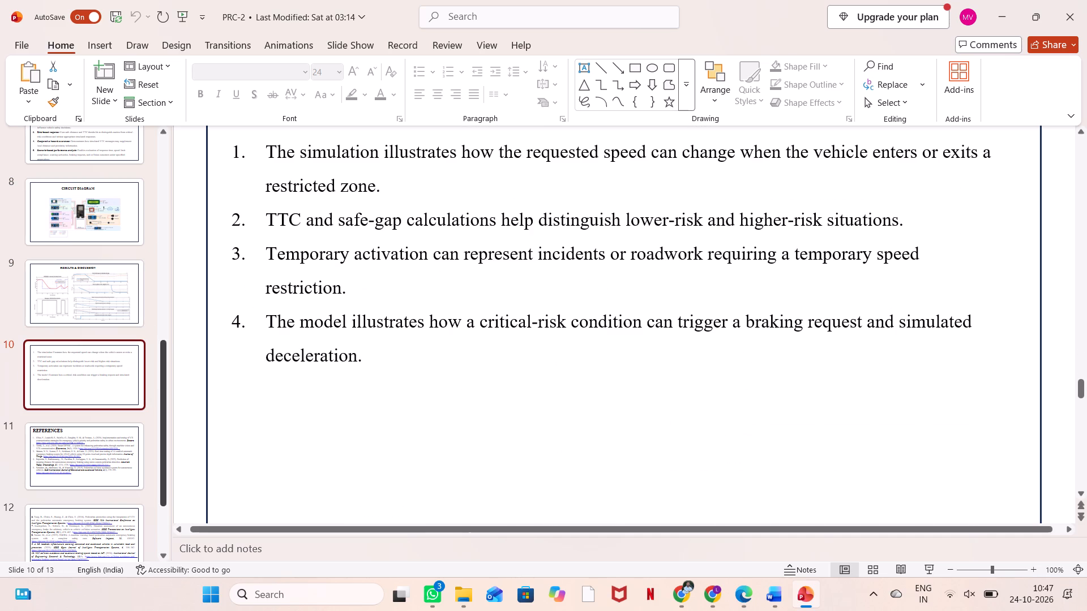
Look back through the presentation's earlier slides, including Research Gap, Motivation, Objectives and Methodology, ending on the title slide.
{"action": "scroll", "coordinate": [322, 341], "scroll_direction": "up", "scroll_amount": 3}
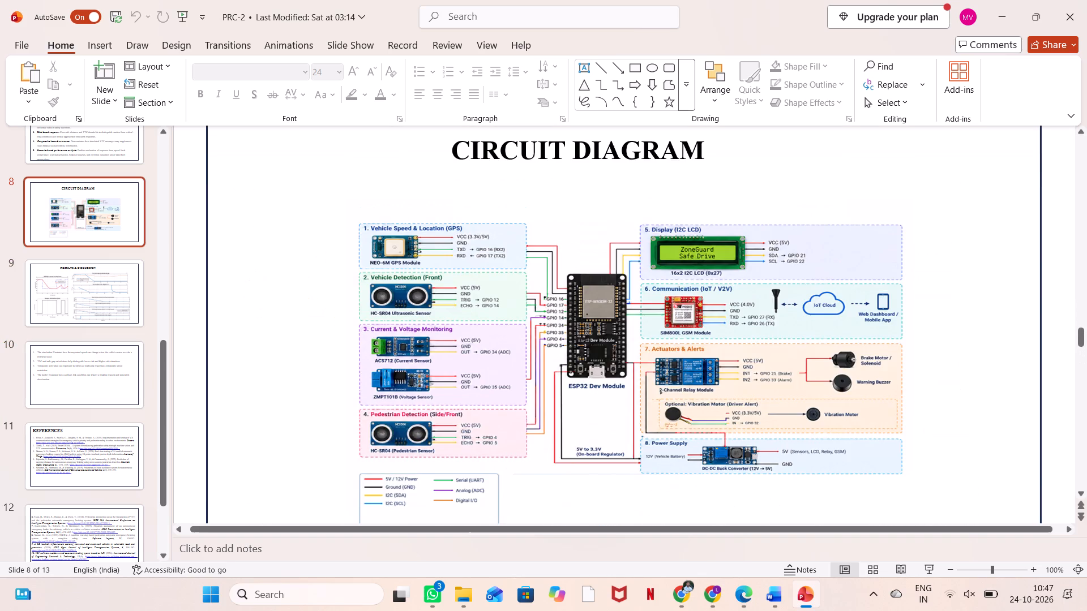
{"action": "scroll", "coordinate": [322, 341], "scroll_direction": "up", "scroll_amount": 5}
{"action": "scroll", "coordinate": [322, 341], "scroll_direction": "down", "scroll_amount": 2, "text": "ctrl"}
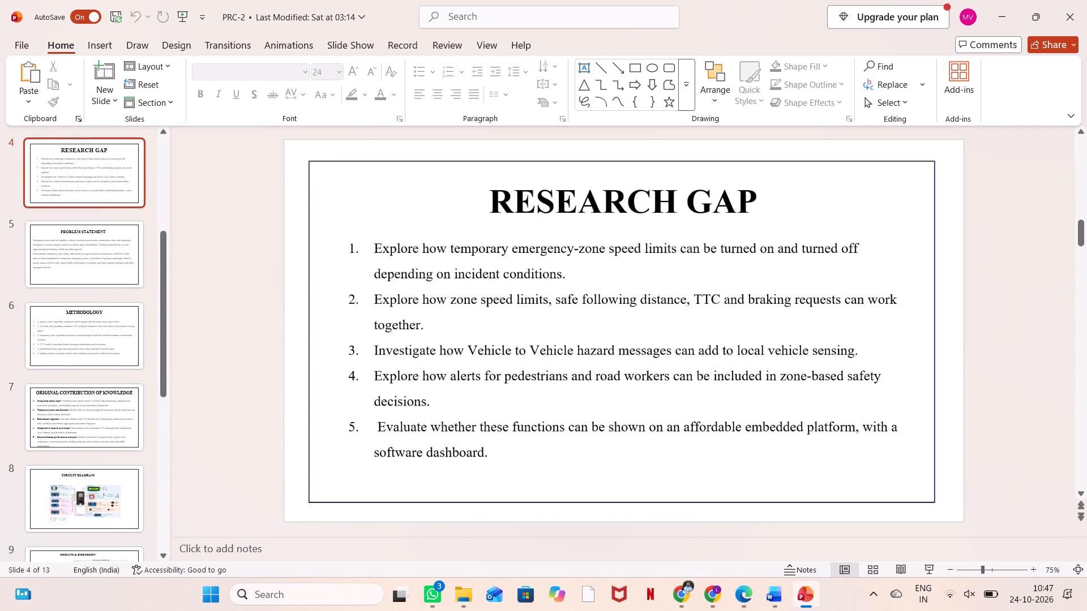
{"action": "scroll", "coordinate": [322, 341], "scroll_direction": "up", "scroll_amount": 1}
{"action": "scroll", "coordinate": [322, 341], "scroll_direction": "down", "scroll_amount": 1, "text": "ctrl"}
{"action": "scroll", "coordinate": [322, 341], "scroll_direction": "up", "scroll_amount": 1, "text": "ctrl"}
{"action": "scroll", "coordinate": [322, 341], "scroll_direction": "right", "scroll_amount": 1}
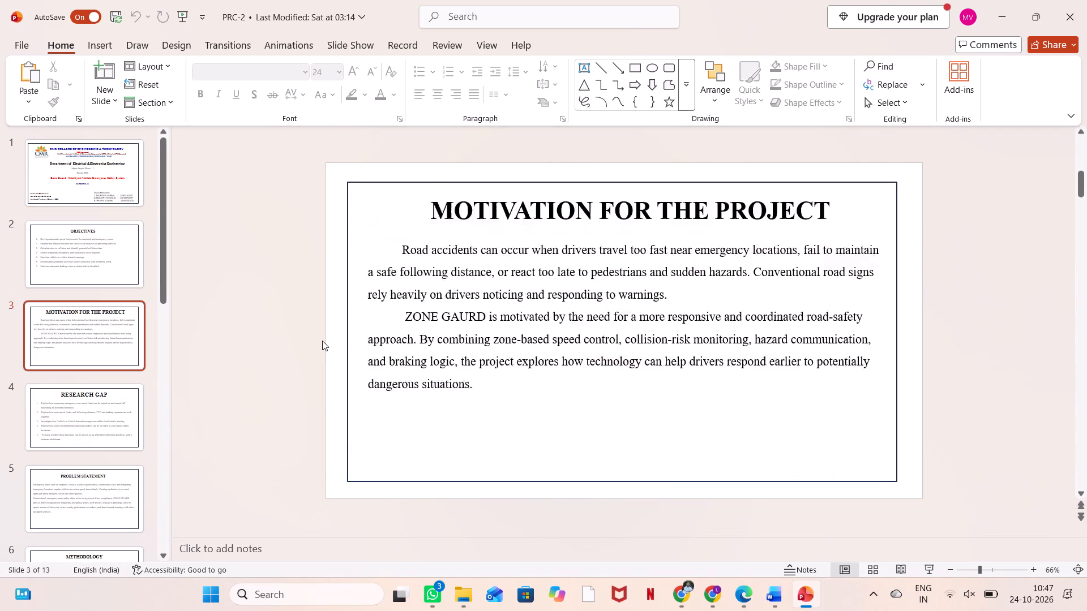
{"action": "scroll", "coordinate": [322, 341], "scroll_direction": "right", "scroll_amount": 1}
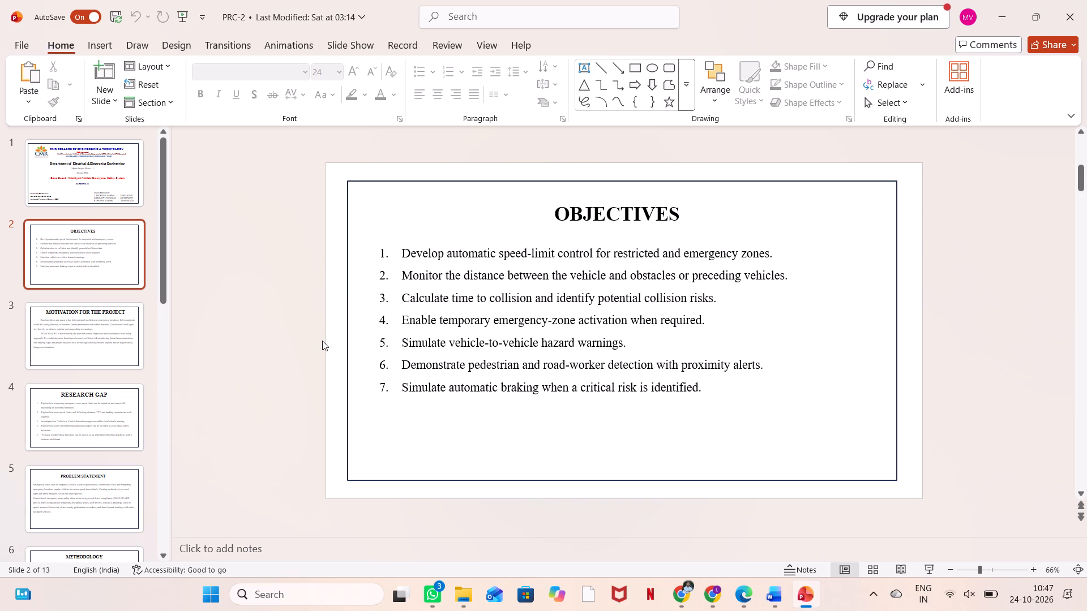
{"action": "scroll", "coordinate": [322, 341], "scroll_direction": "right", "scroll_amount": 1}
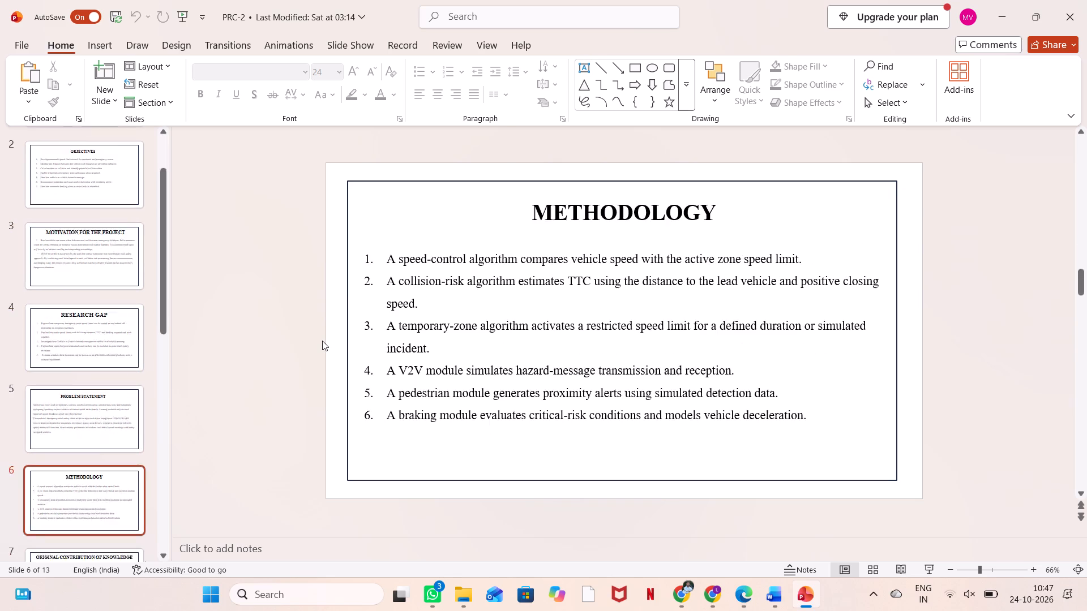
{"action": "scroll", "coordinate": [322, 341], "scroll_direction": "right", "scroll_amount": 1}
{"action": "scroll", "coordinate": [322, 341], "scroll_direction": "up", "scroll_amount": 2}
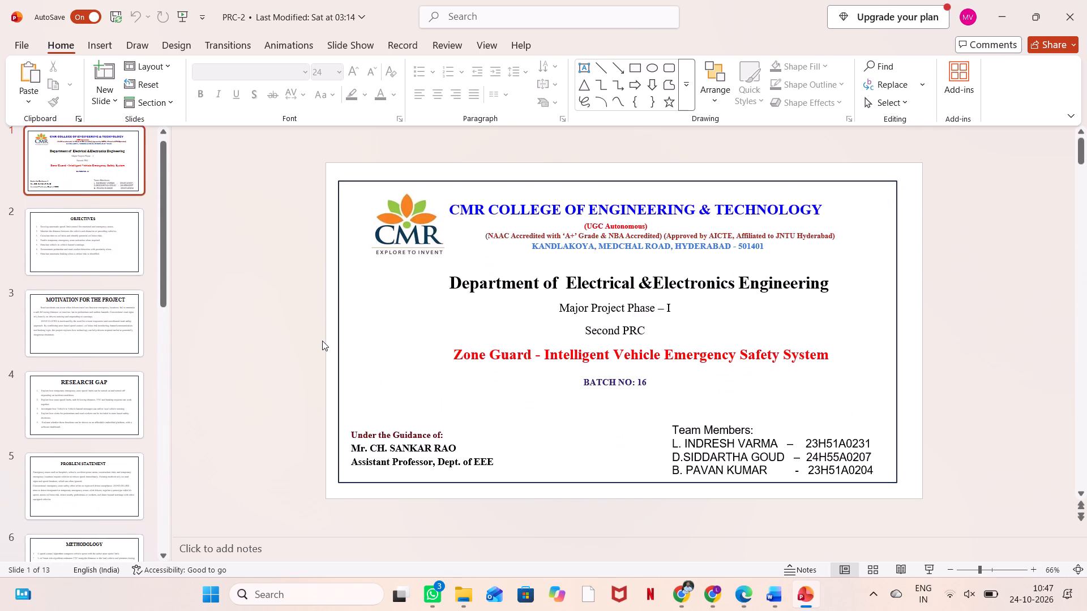